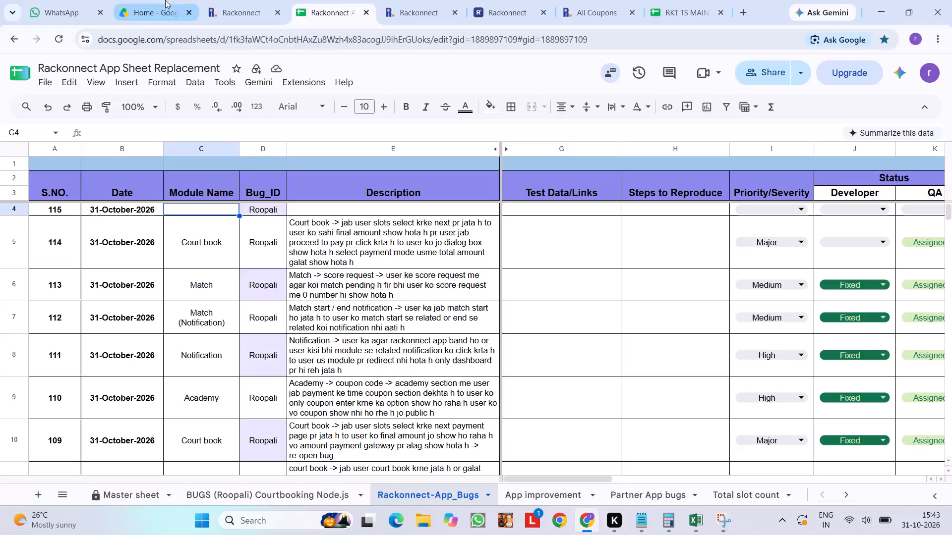
# Switch to the Rackonnect admin site showing the invoice and open the Academies list.
pyautogui.click(417, 0)
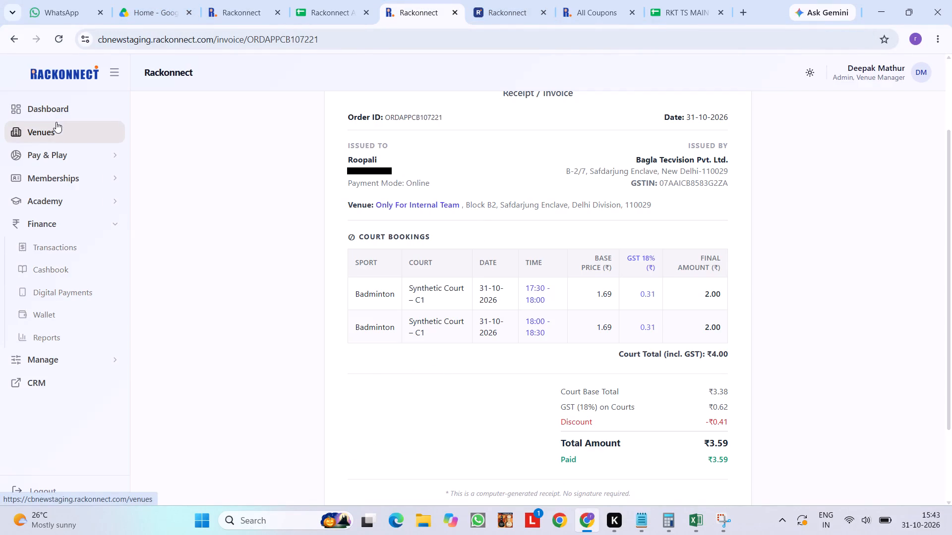
pyautogui.click(59, 201)
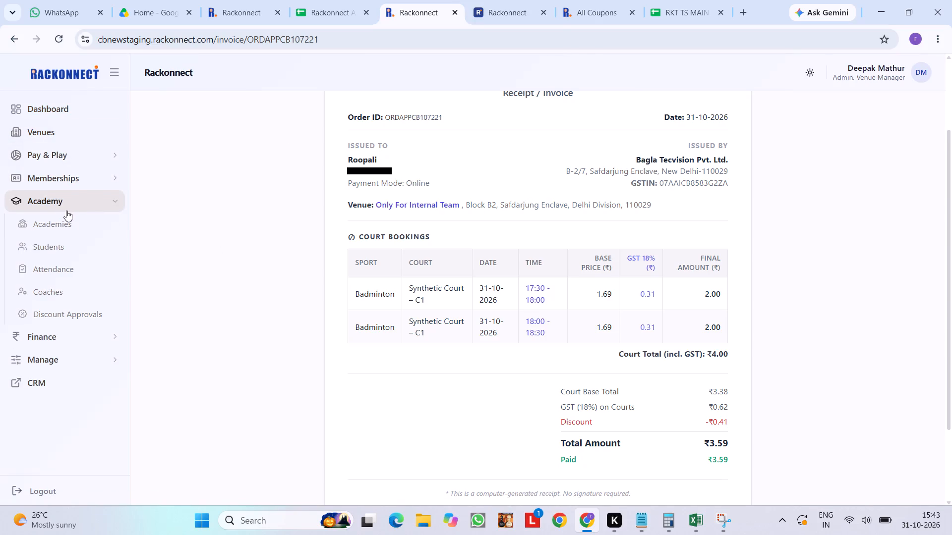
pyautogui.click(75, 225)
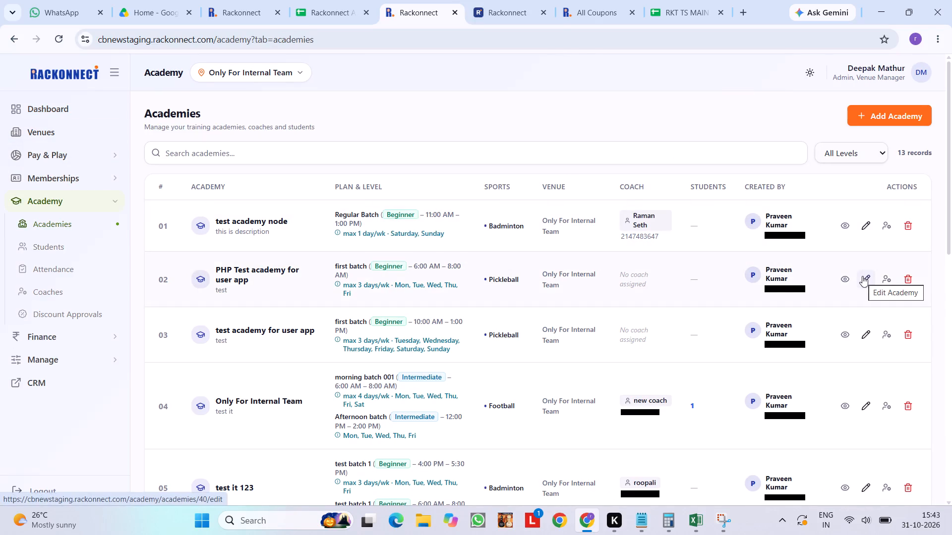
# Check the cover banners of the PHP Test academy for user app and test academy for user app, returning to the list after each.
pyautogui.click(867, 282)
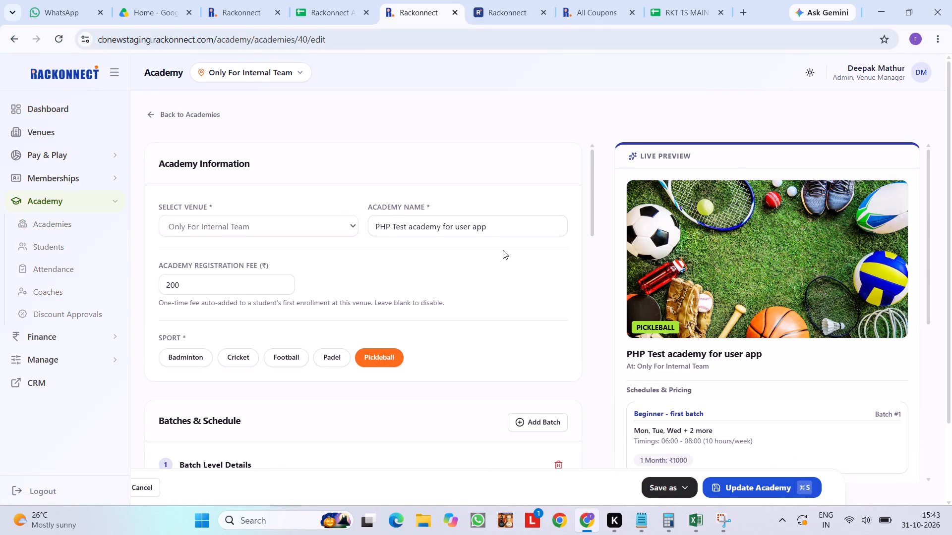
pyautogui.hscroll(7, 593, 292)
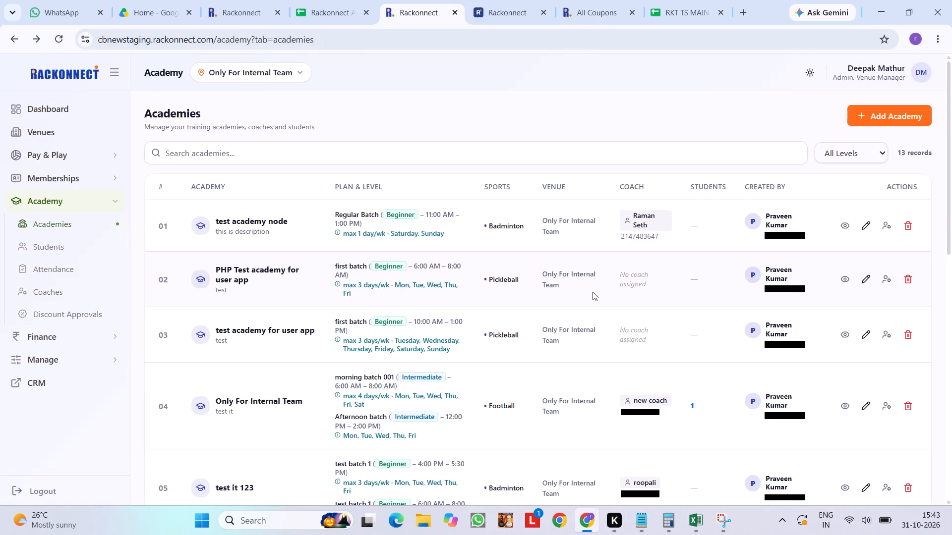
pyautogui.click(872, 343)
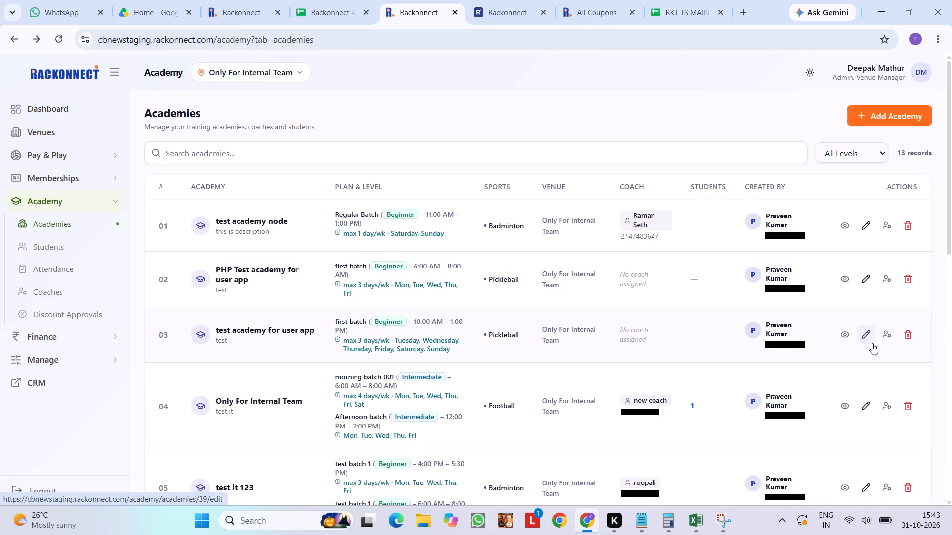
pyautogui.hscroll(6, 490, 282)
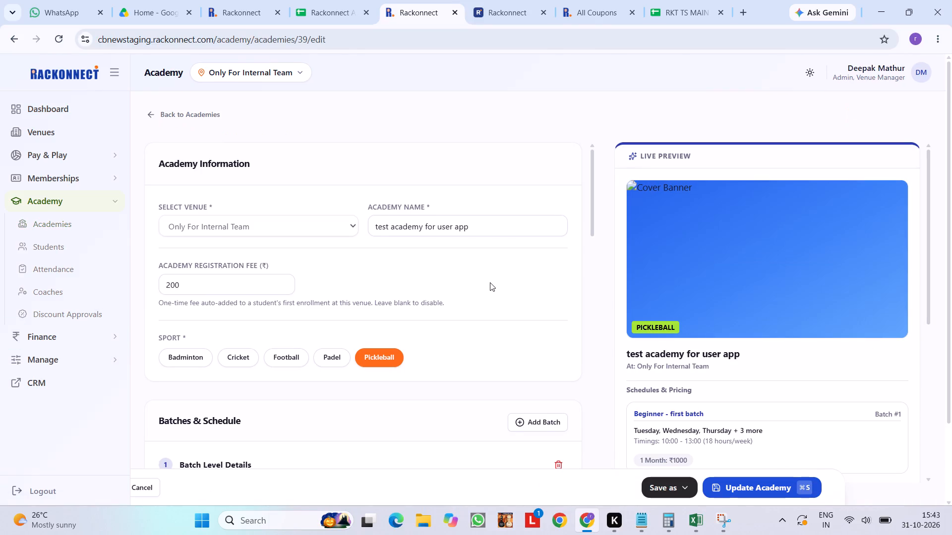
pyautogui.hscroll(10, 490, 282)
# Set the venue filter of the academies list to All Venues.
pyautogui.click(221, 66)
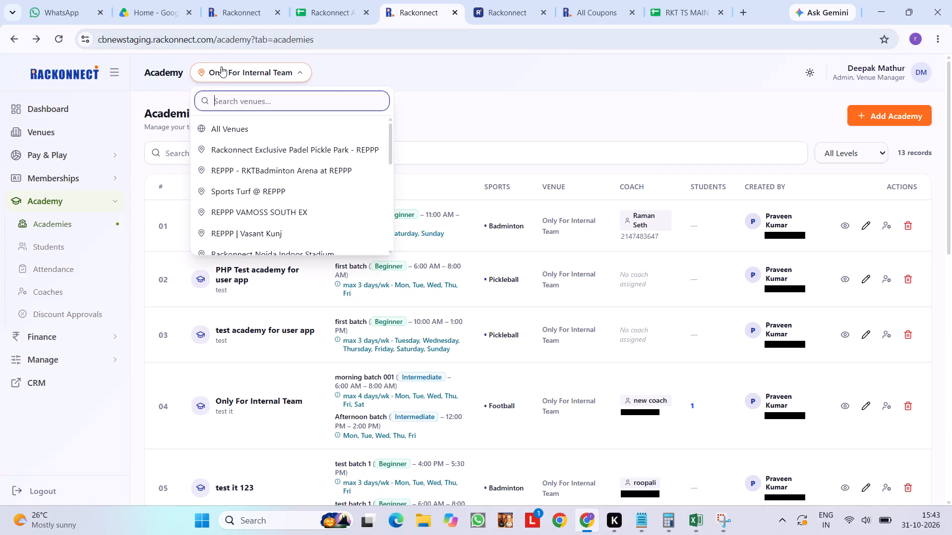
pyautogui.click(234, 127)
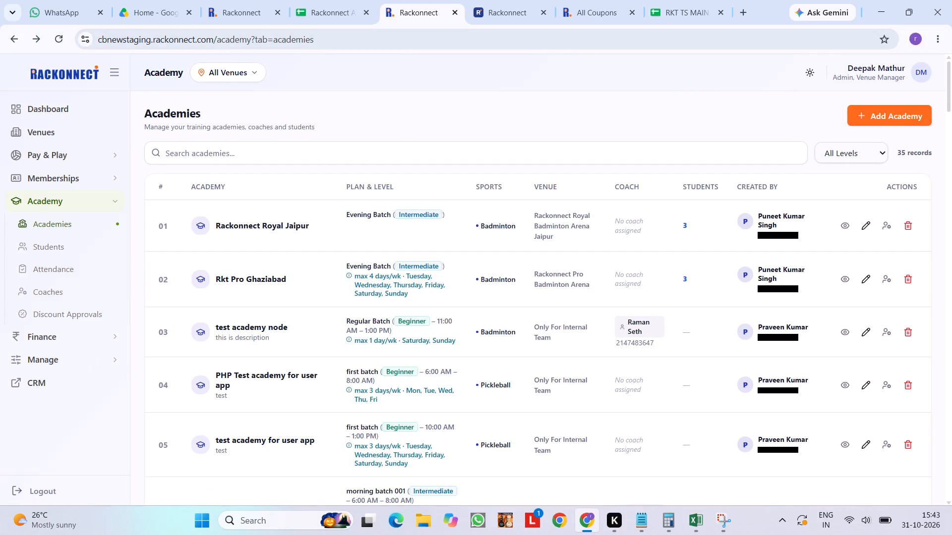
# Check the cover banner of the Rackonnect Royal Jaipur academy and return to the list.
pyautogui.click(863, 224)
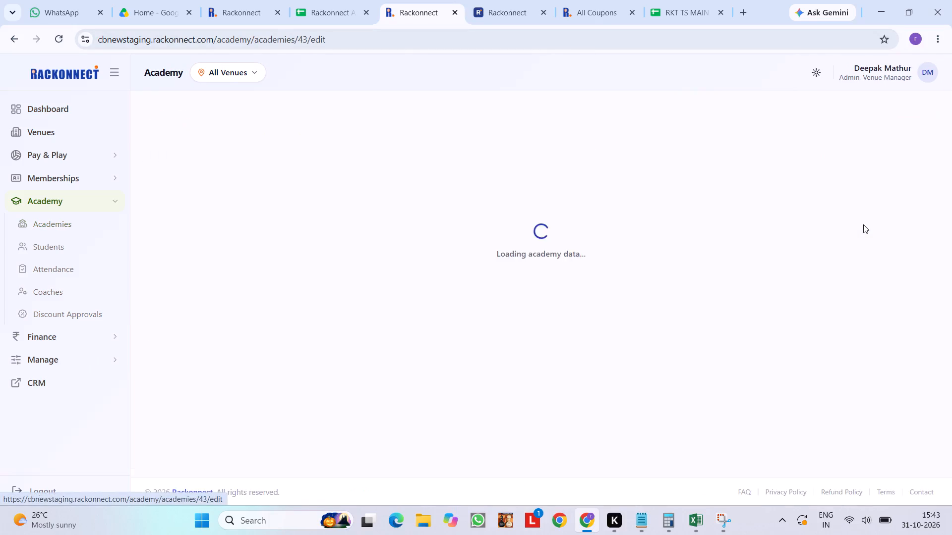
pyautogui.hscroll(17, 464, 331)
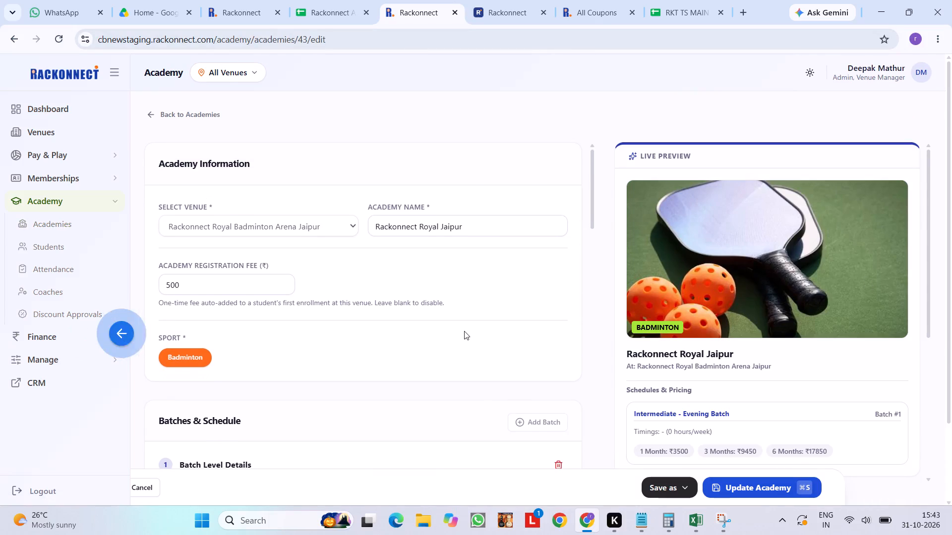
# Open the Rkt Pro Ghaziabad academy (row 02) for editing and remove its existing cover banner.
pyautogui.click(872, 277)
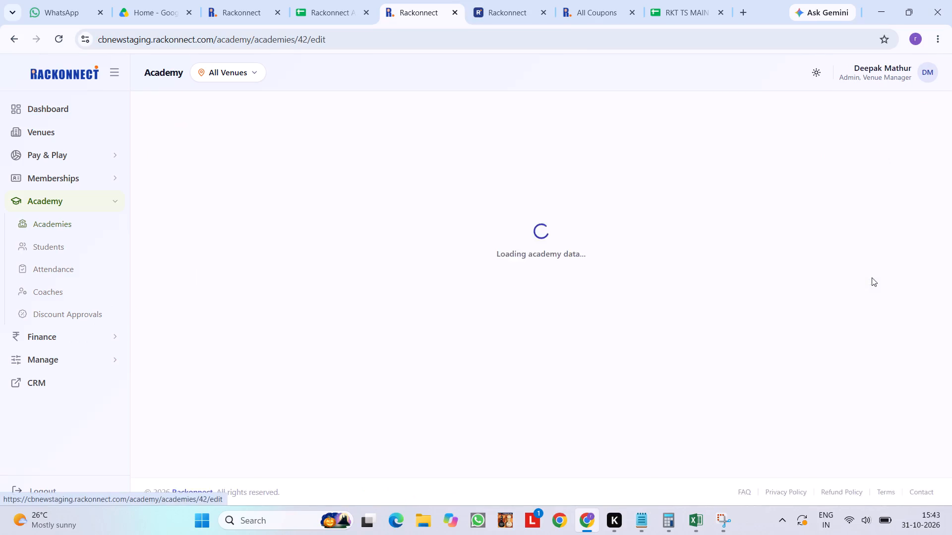
pyautogui.scroll(-12, 552, 288)
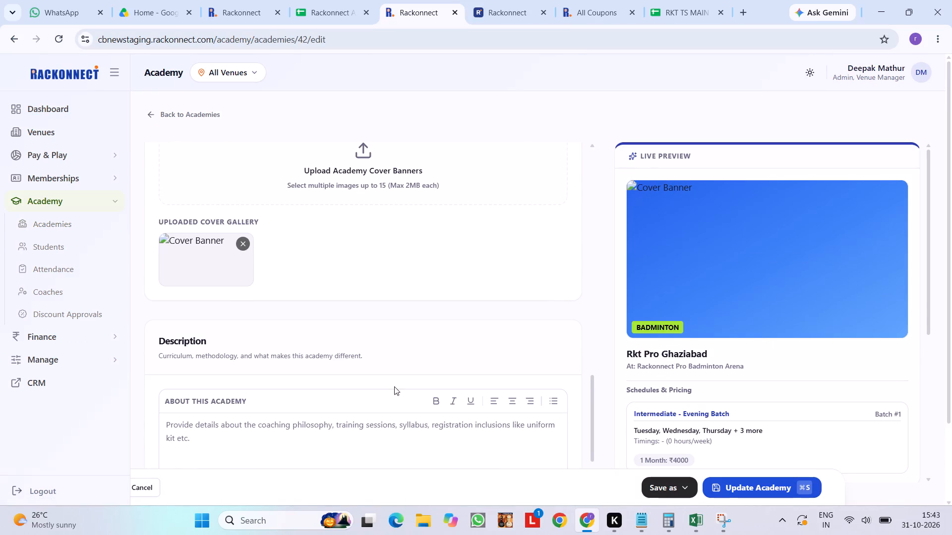
pyautogui.click(237, 194)
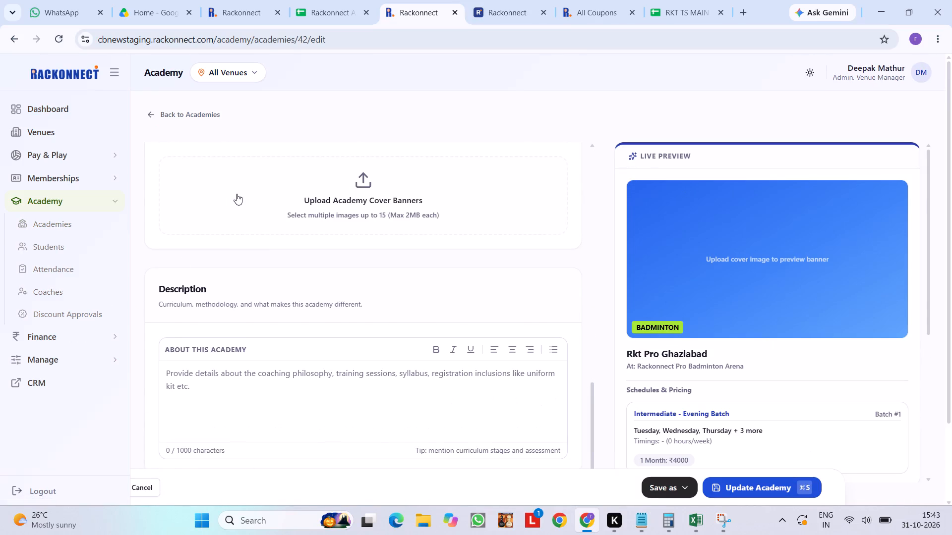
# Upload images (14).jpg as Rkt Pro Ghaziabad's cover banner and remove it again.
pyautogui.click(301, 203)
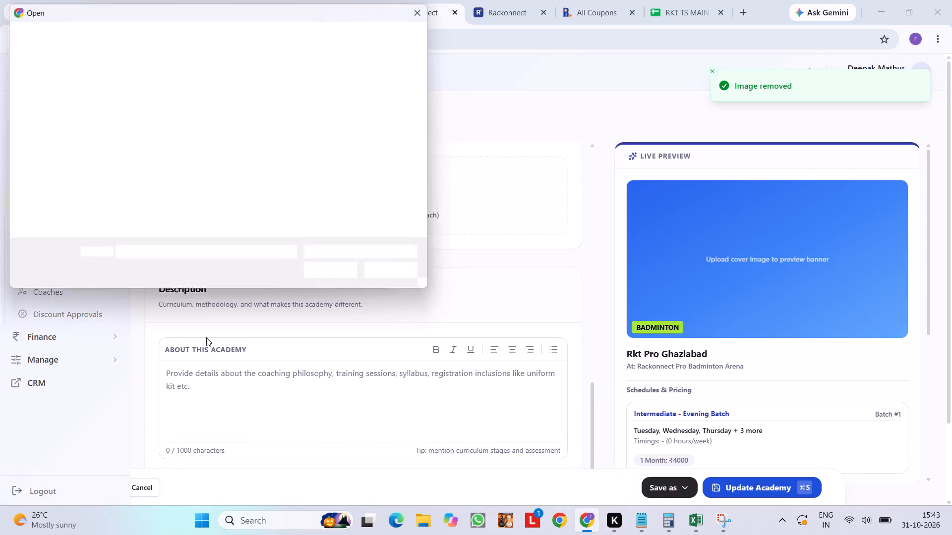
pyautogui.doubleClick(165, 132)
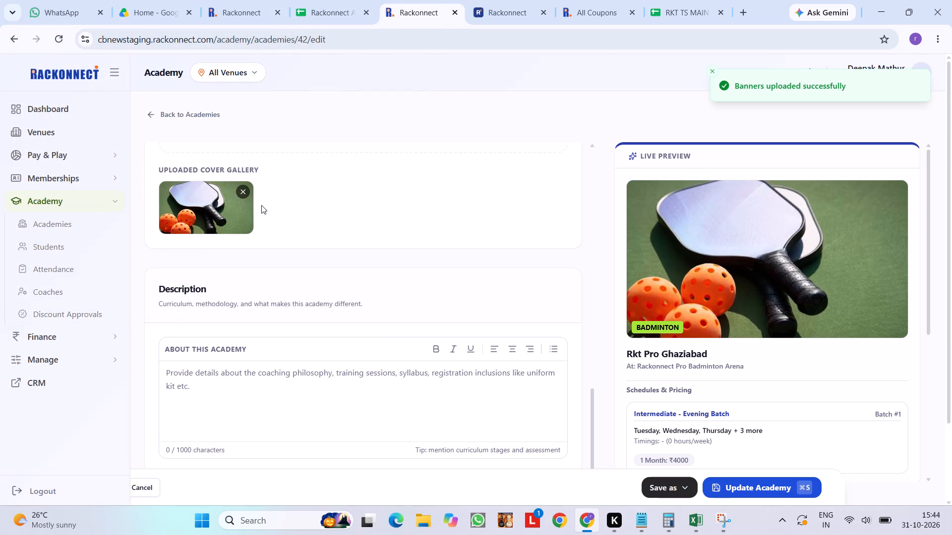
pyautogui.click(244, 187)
# Upload images (13).jpg as Rkt Pro Ghaziabad's cover banner and update the academy.
pyautogui.click(351, 198)
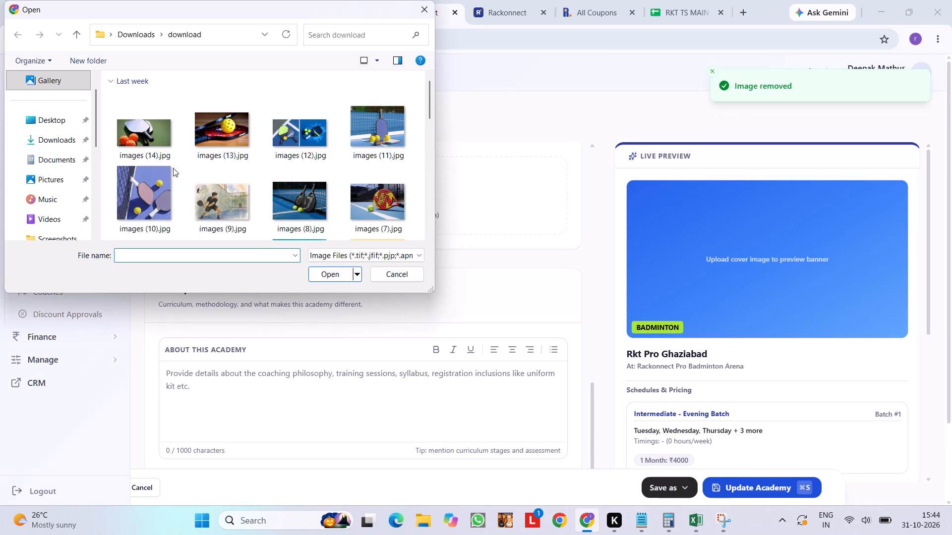
pyautogui.doubleClick(213, 138)
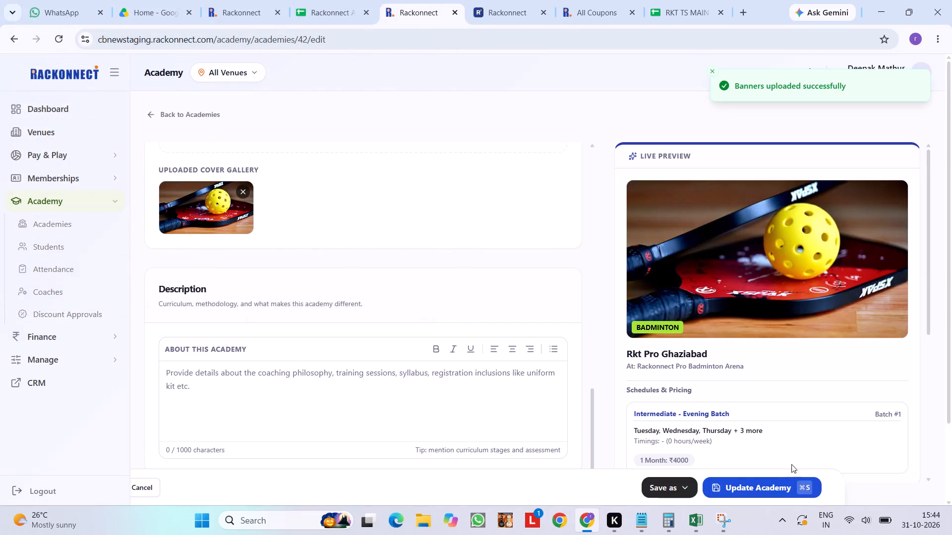
pyautogui.click(768, 485)
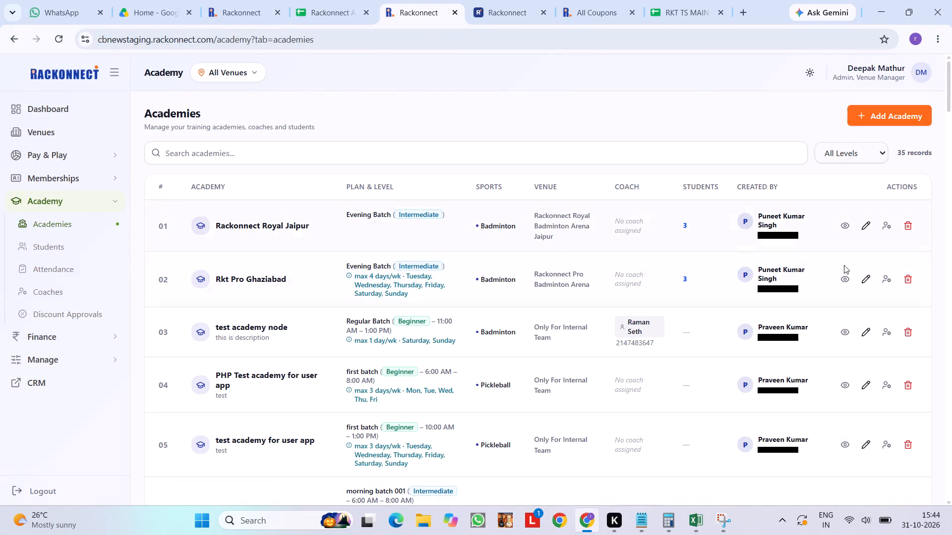
# Check the cover banners of test academy node and PHP Test academy for user app, returning to the list after each.
pyautogui.click(869, 333)
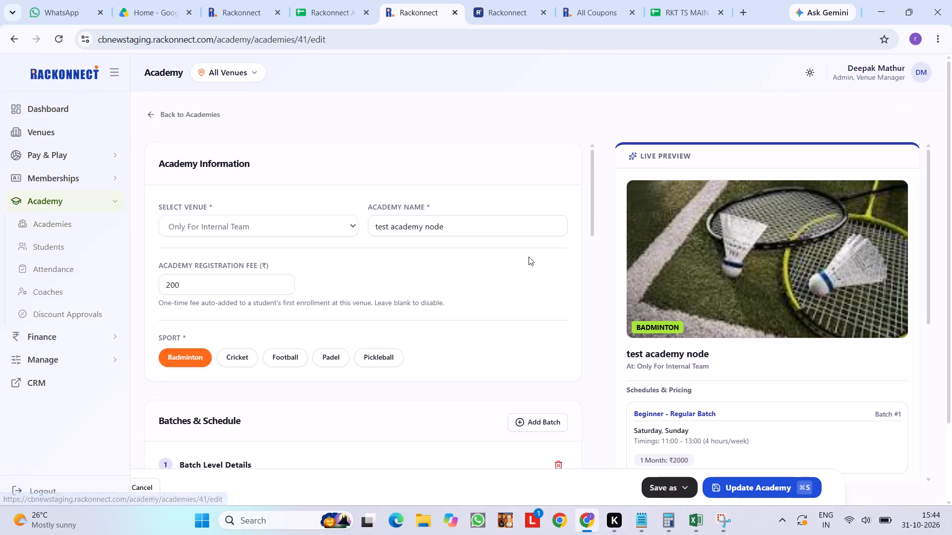
pyautogui.hscroll(5, 723, 318)
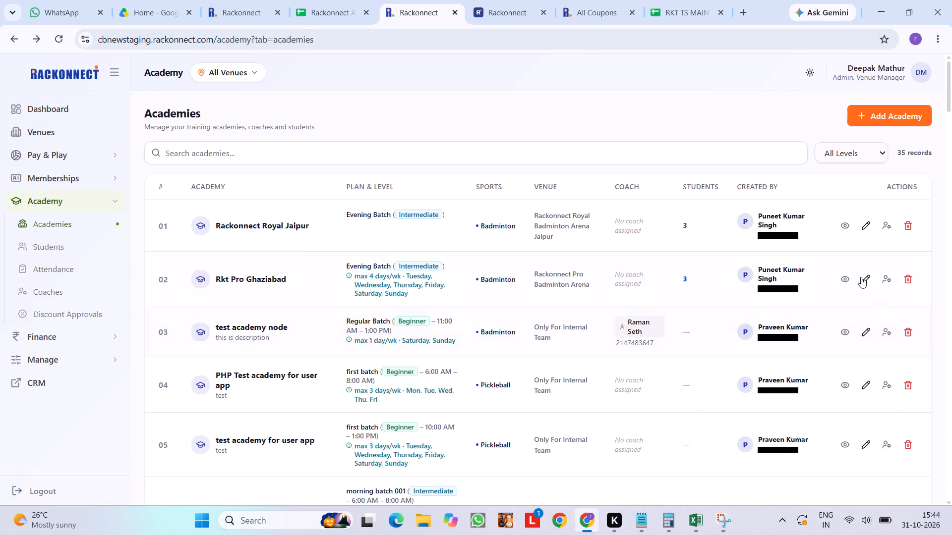
pyautogui.click(870, 386)
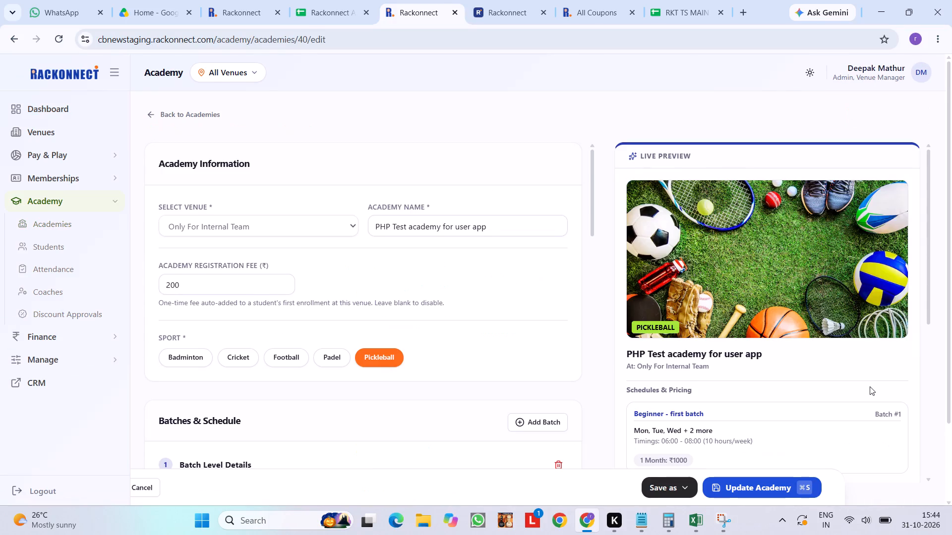
pyautogui.hscroll(16, 870, 386)
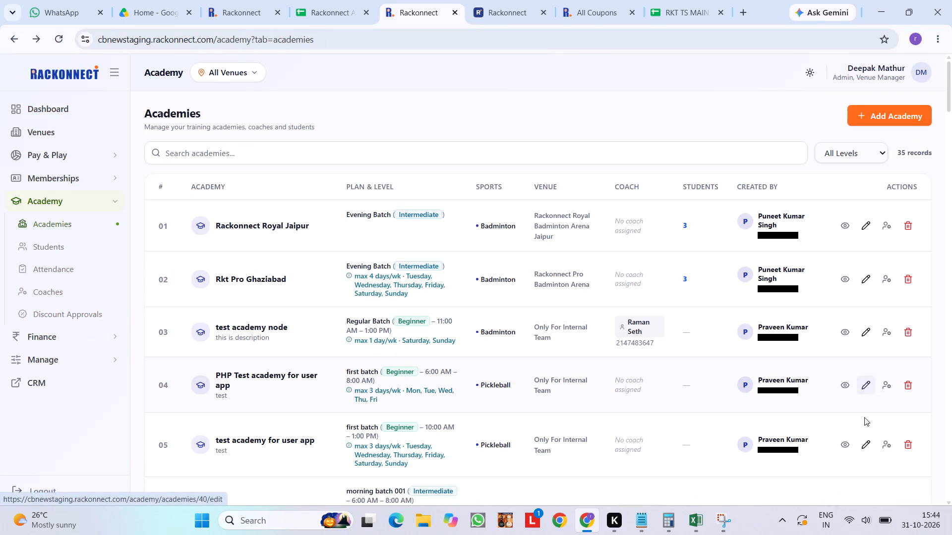
# Replace the cover banner of test academy for user app with images (12).jpg and update the academy.
pyautogui.click(868, 438)
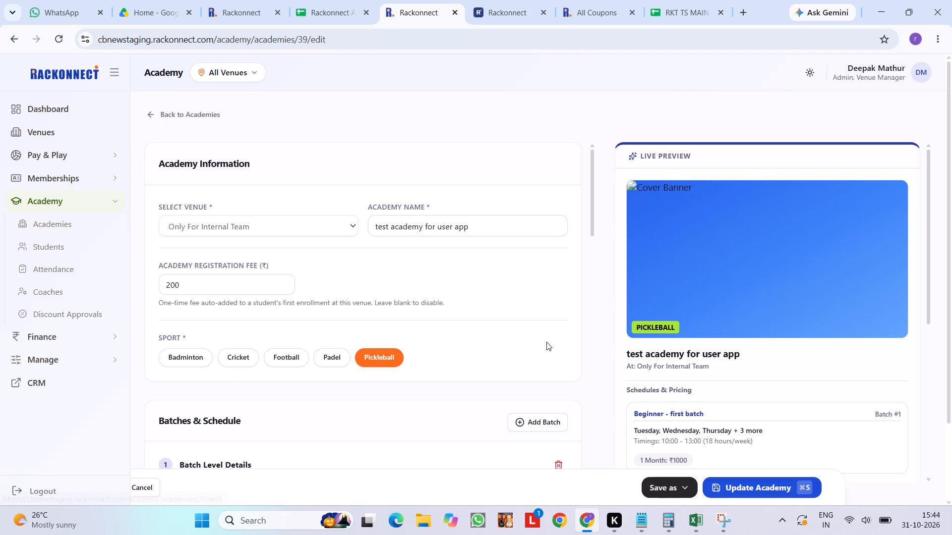
pyautogui.scroll(-6, 546, 342)
pyautogui.scroll(-3, 217, 377)
pyautogui.scroll(2, 206, 265)
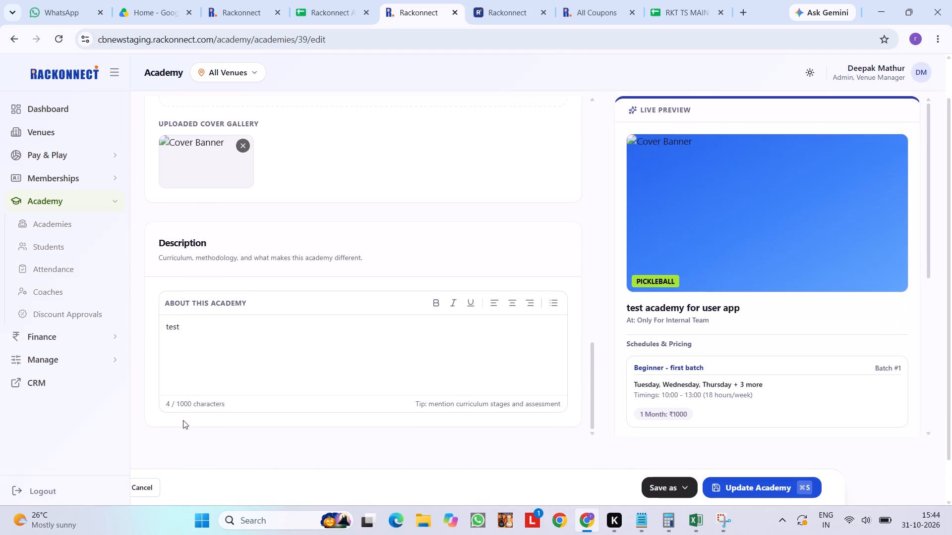
pyautogui.scroll(1, 183, 420)
pyautogui.click(243, 164)
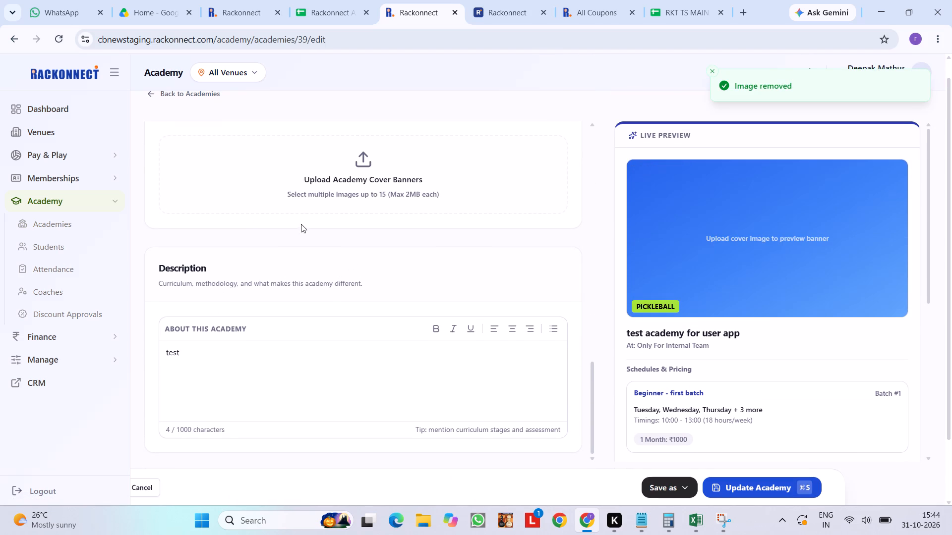
pyautogui.click(301, 172)
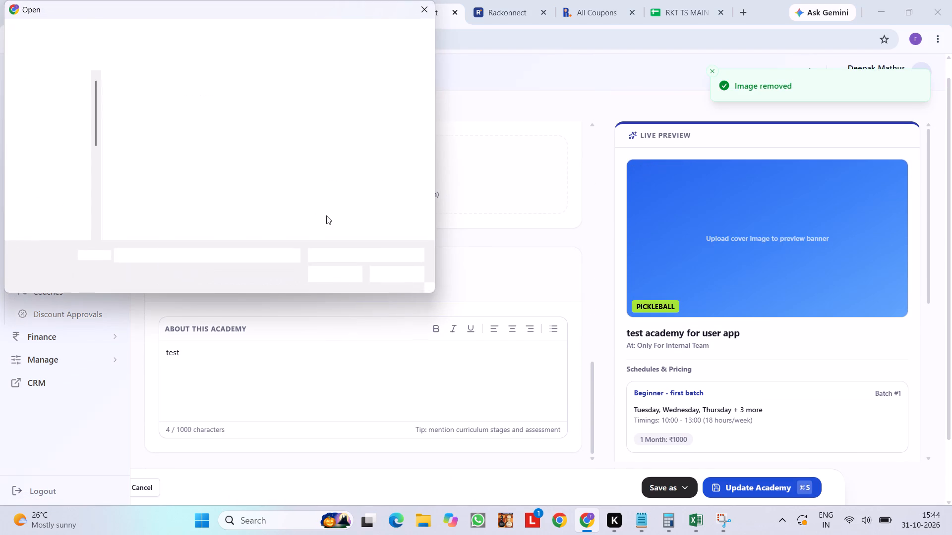
pyautogui.doubleClick(292, 130)
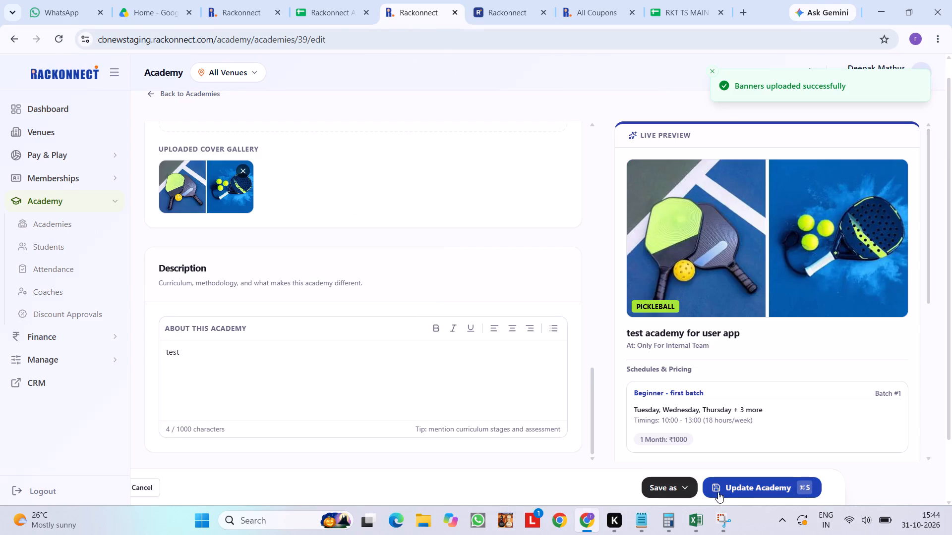
pyautogui.click(718, 492)
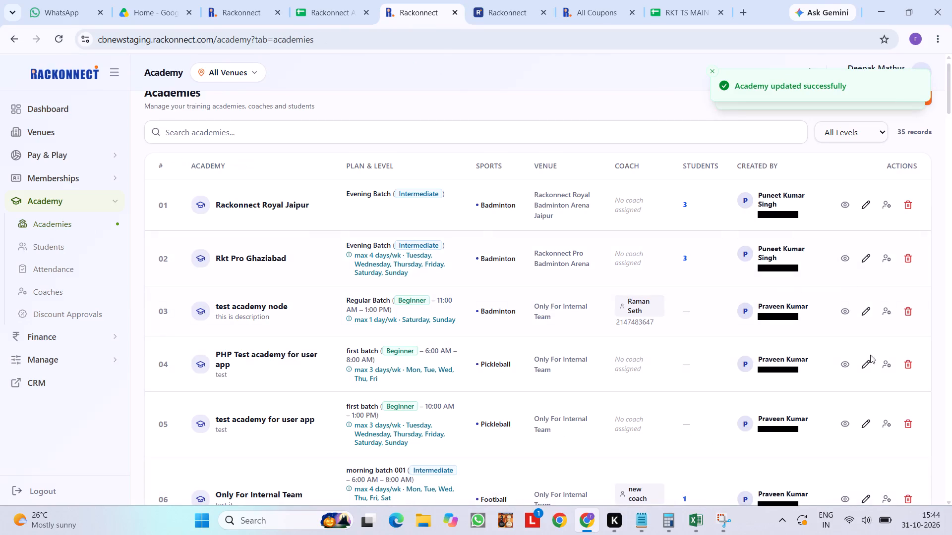
# Reopen test academy for user app to recheck its cover banner, and return to the academies list.
pyautogui.click(858, 431)
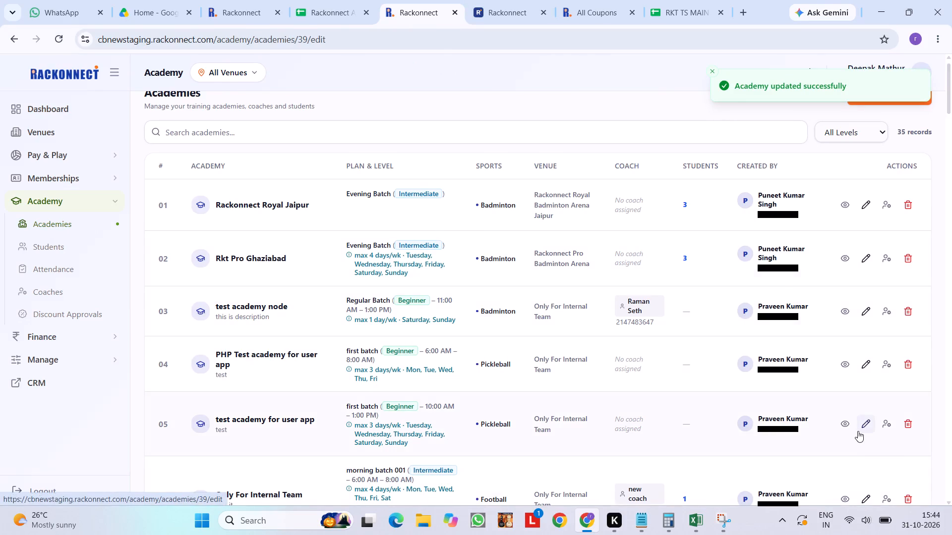
pyautogui.hscroll(6, 518, 309)
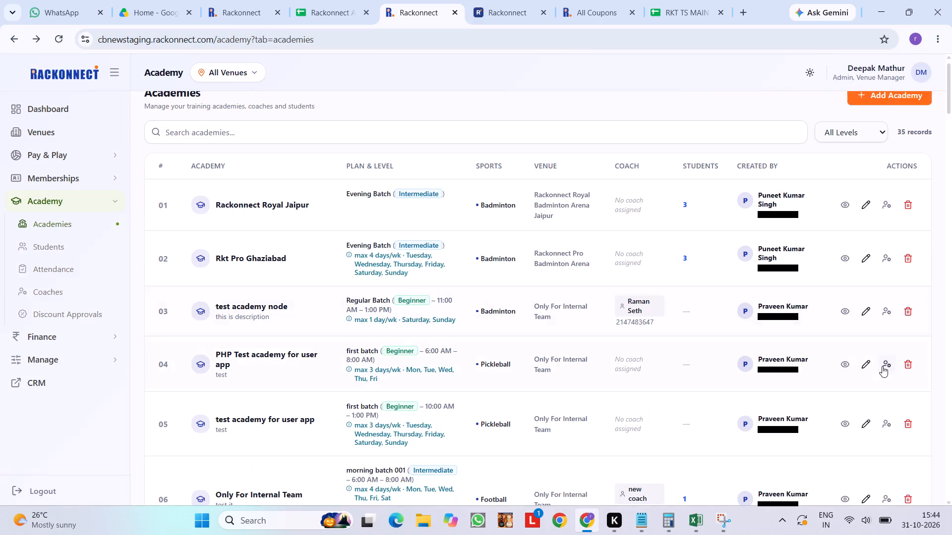
# Check the cover banner of the Only For Internal Team academy, opening it twice and returning to the academies list each time.
pyautogui.scroll(-3, 882, 366)
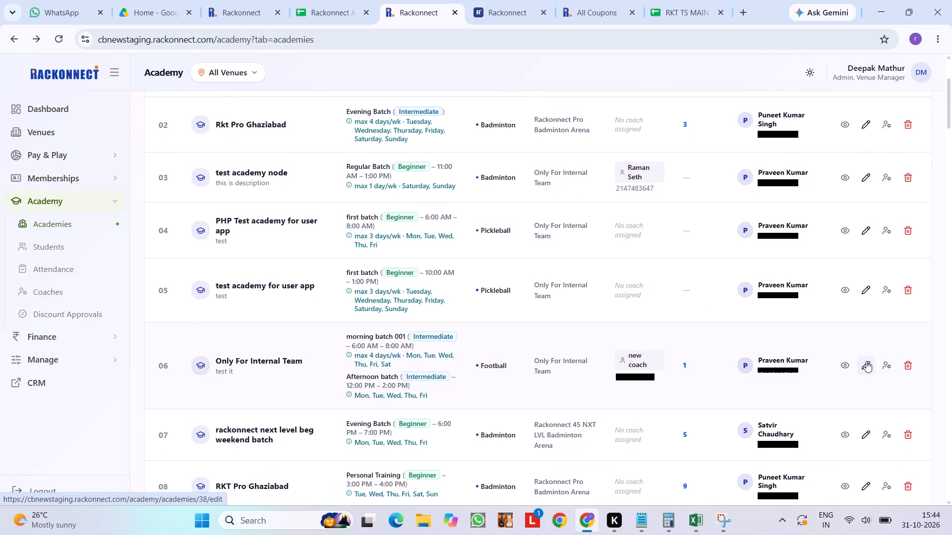
pyautogui.scroll(-1, 866, 361)
pyautogui.click(865, 292)
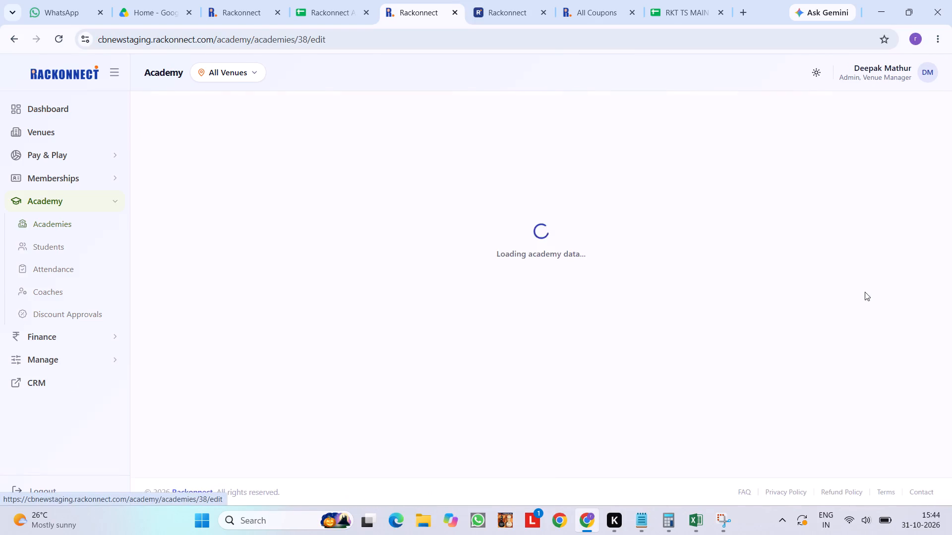
pyautogui.hscroll(9, 656, 489)
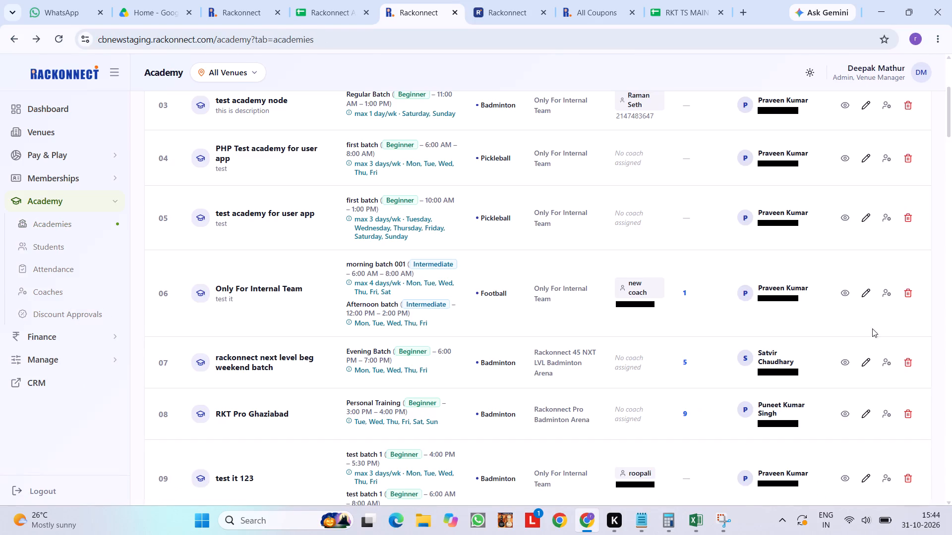
pyautogui.click(864, 289)
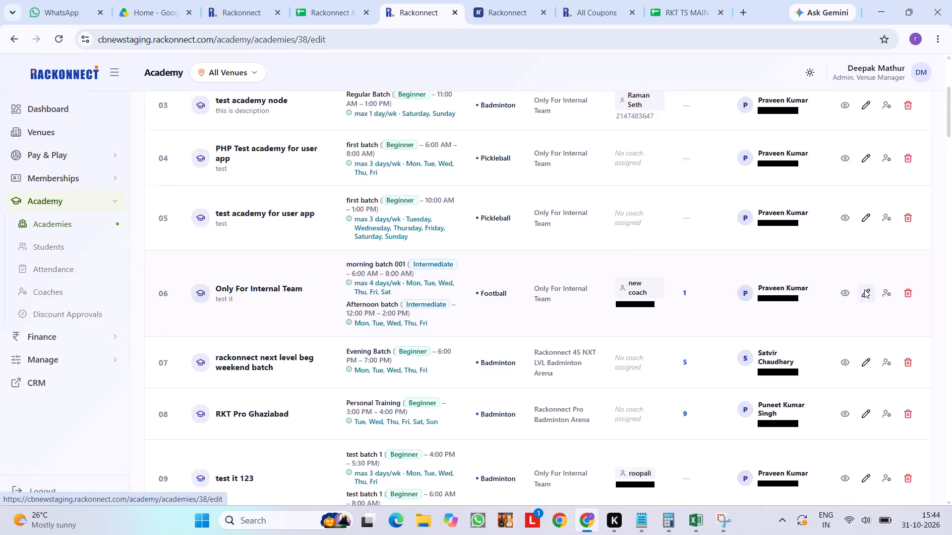
pyautogui.hscroll(9, 864, 289)
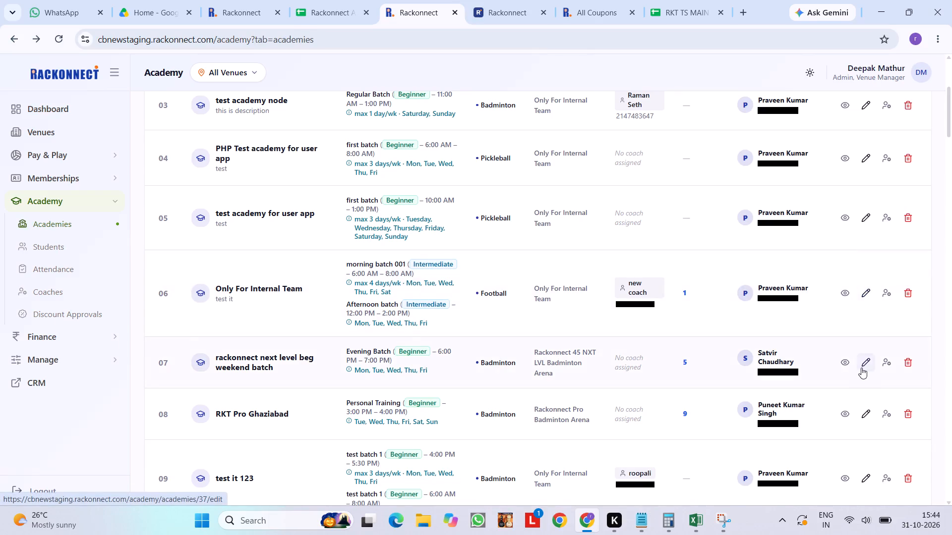
# Replace the broken cover banner of rackonnect next level beg weekend batch with images (11).jpg and update the academy.
pyautogui.click(861, 368)
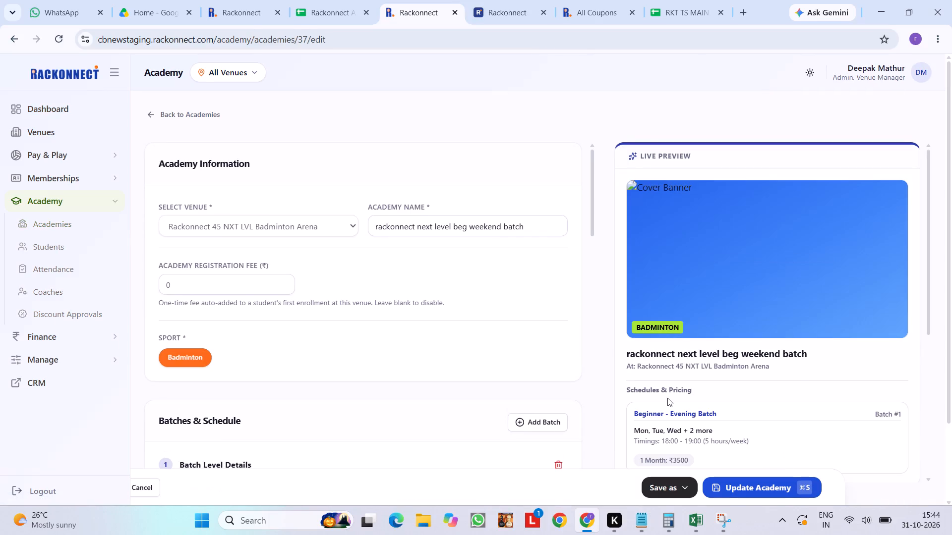
pyautogui.scroll(-6, 667, 398)
pyautogui.scroll(-4, 419, 389)
pyautogui.scroll(-2, 161, 436)
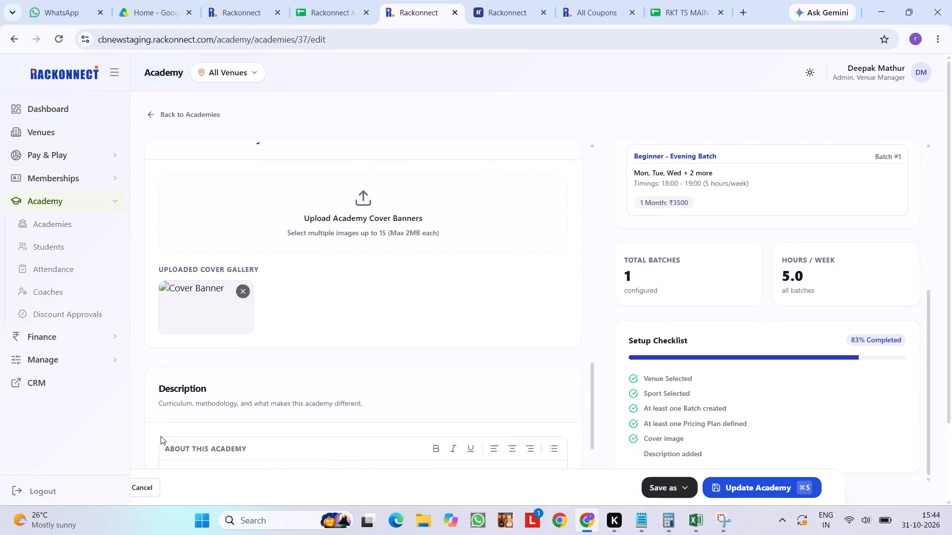
pyautogui.scroll(-1, 161, 436)
pyautogui.scroll(2, 312, 201)
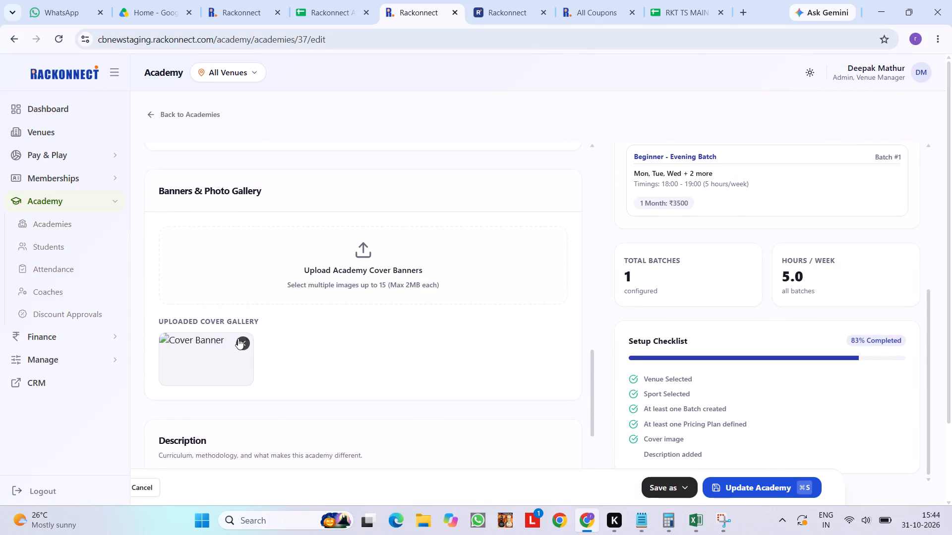
pyautogui.click(238, 338)
pyautogui.click(347, 298)
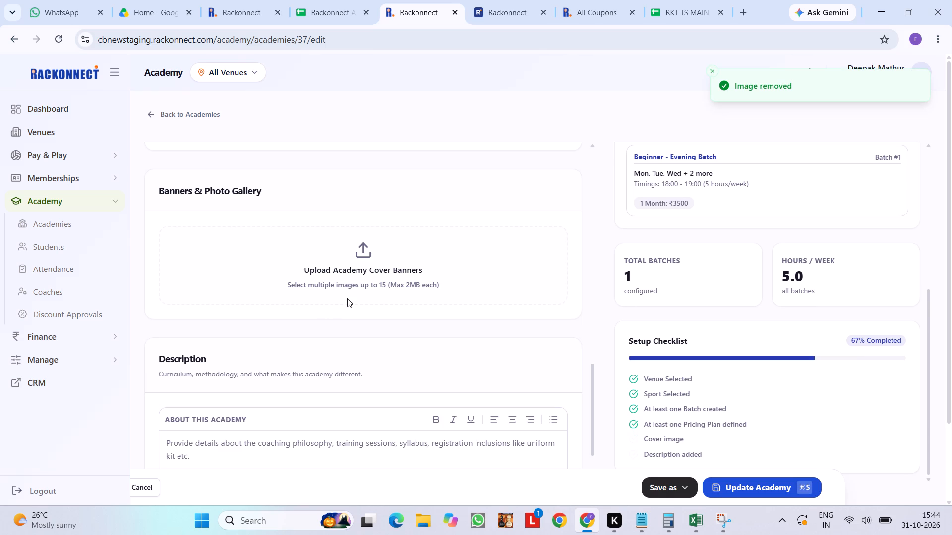
pyautogui.click(357, 249)
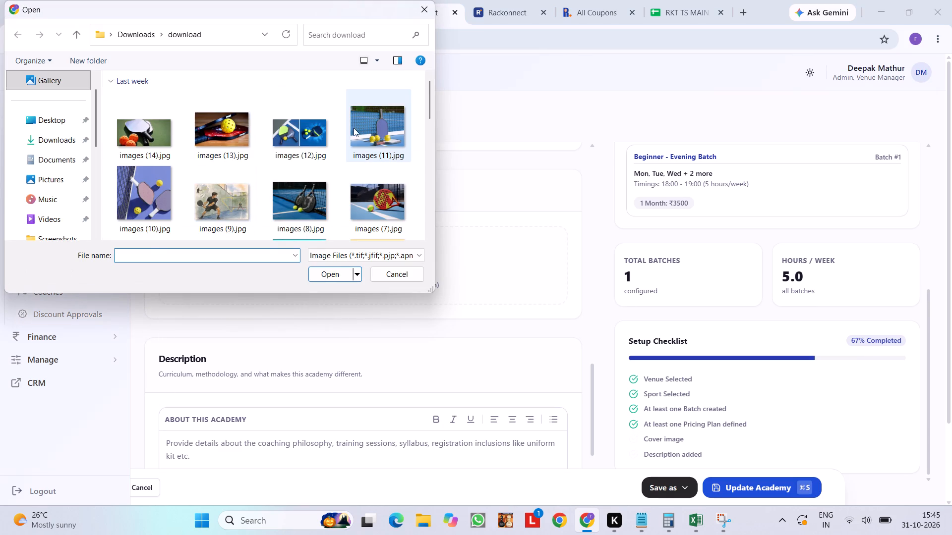
pyautogui.doubleClick(361, 132)
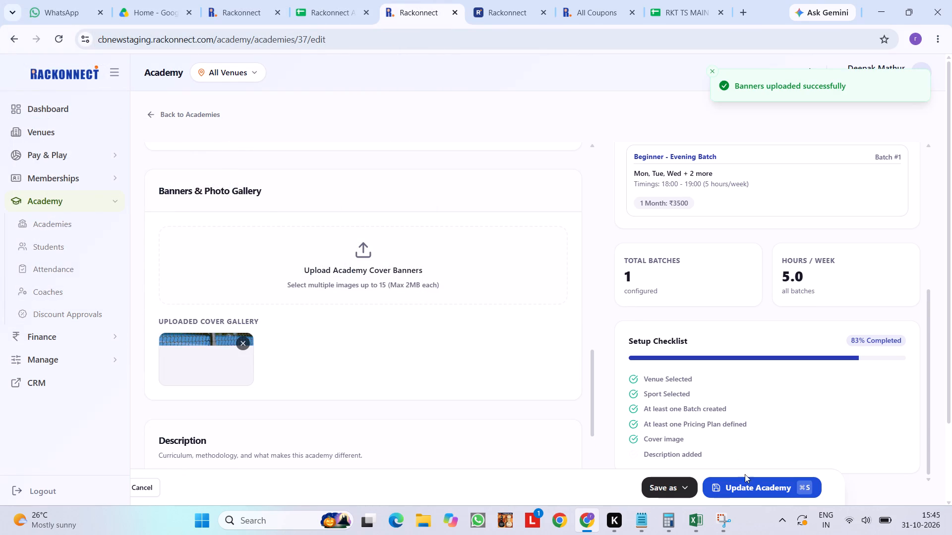
pyautogui.click(745, 486)
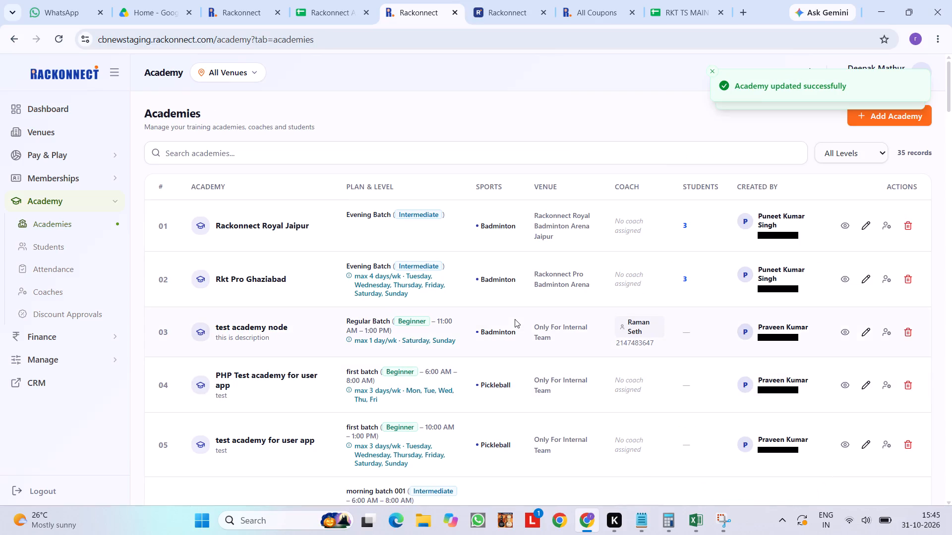
# Recheck the cover banners of test academy for user app and rackonnect next level beg weekend batch, returning to the list after each.
pyautogui.scroll(-3, 858, 281)
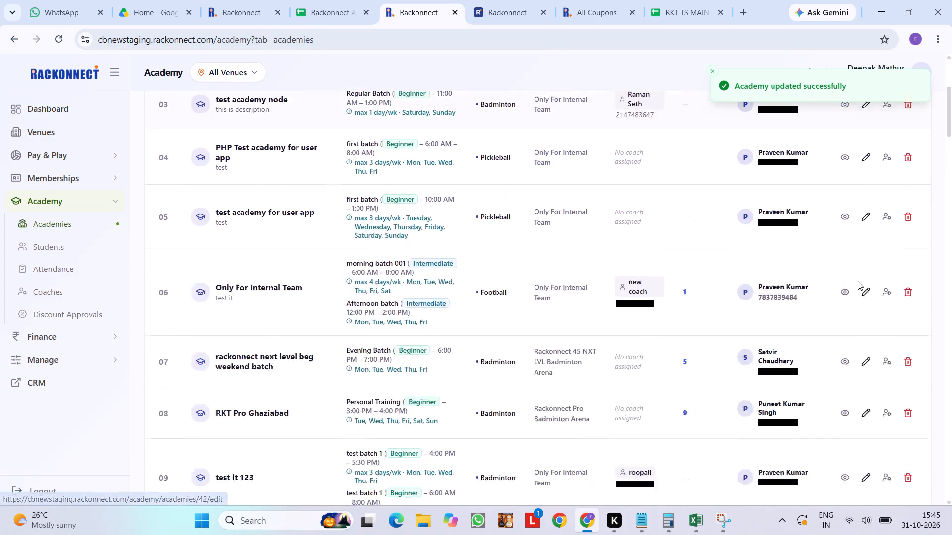
pyautogui.scroll(-2, 858, 281)
pyautogui.scroll(4, 856, 281)
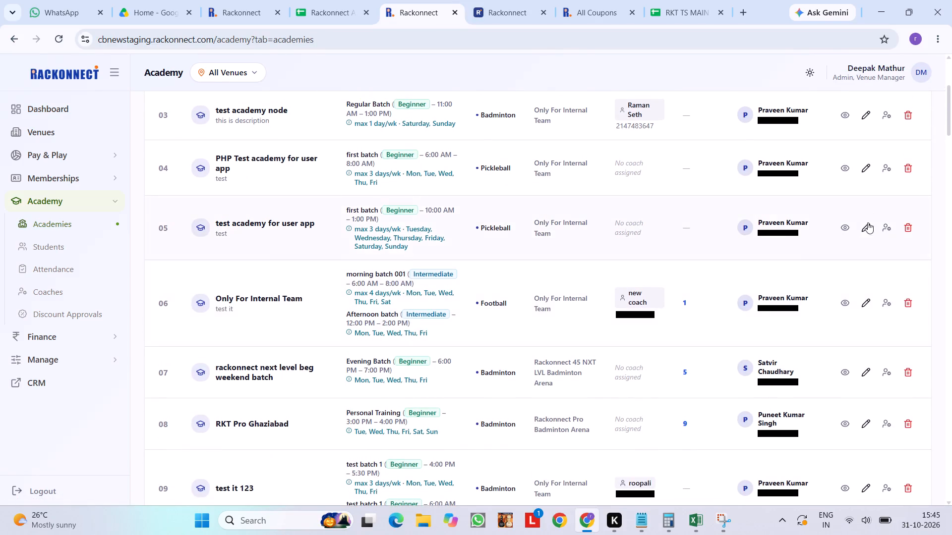
pyautogui.click(864, 232)
pyautogui.hscroll(7, 864, 232)
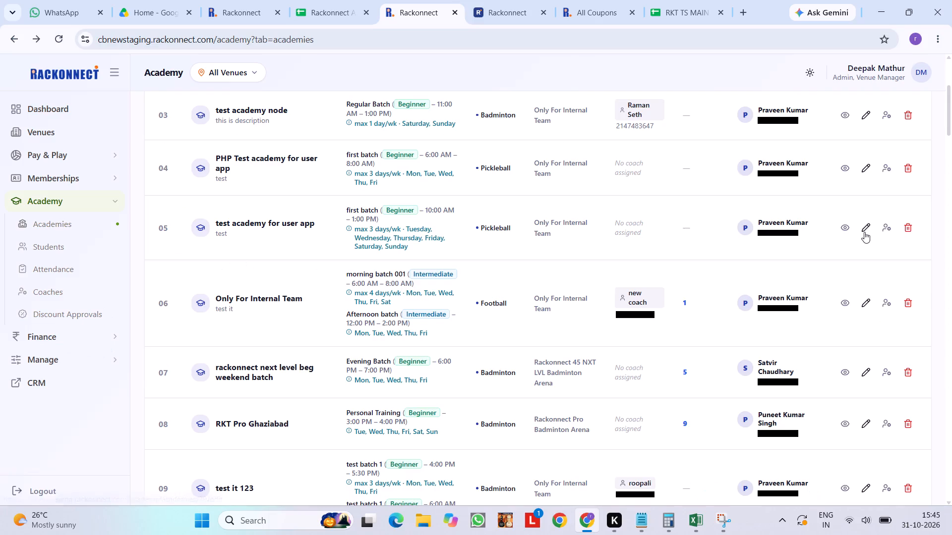
pyautogui.click(861, 370)
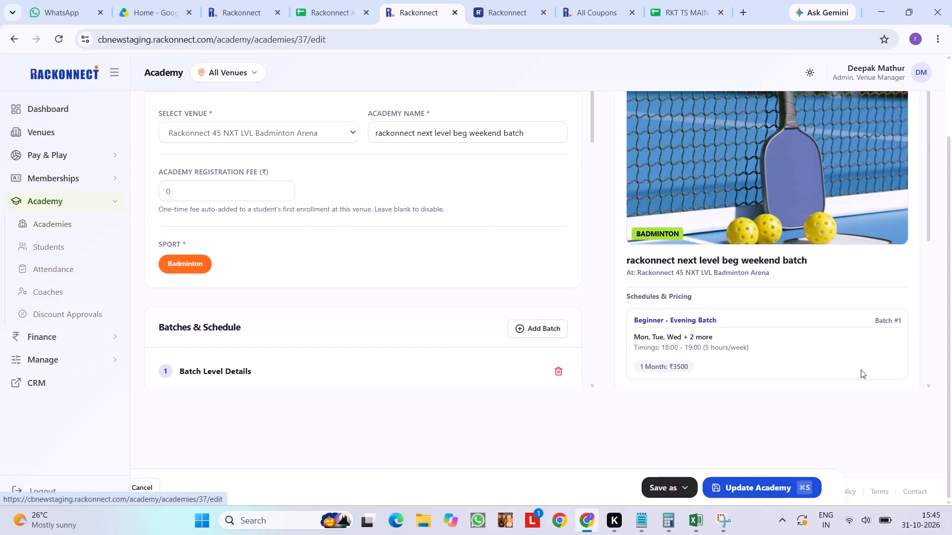
pyautogui.hscroll(7, 861, 370)
# Replace the broken cover banner of RKT Pro Ghaziabad, the Personal Training academy, with images (10).jpg and update the academy.
pyautogui.scroll(-3, 861, 370)
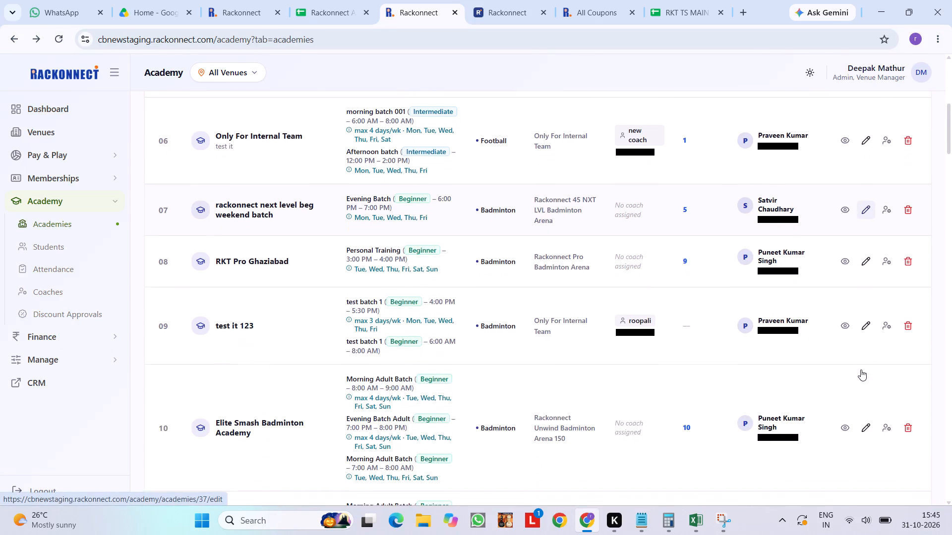
pyautogui.scroll(-1, 861, 370)
pyautogui.click(862, 257)
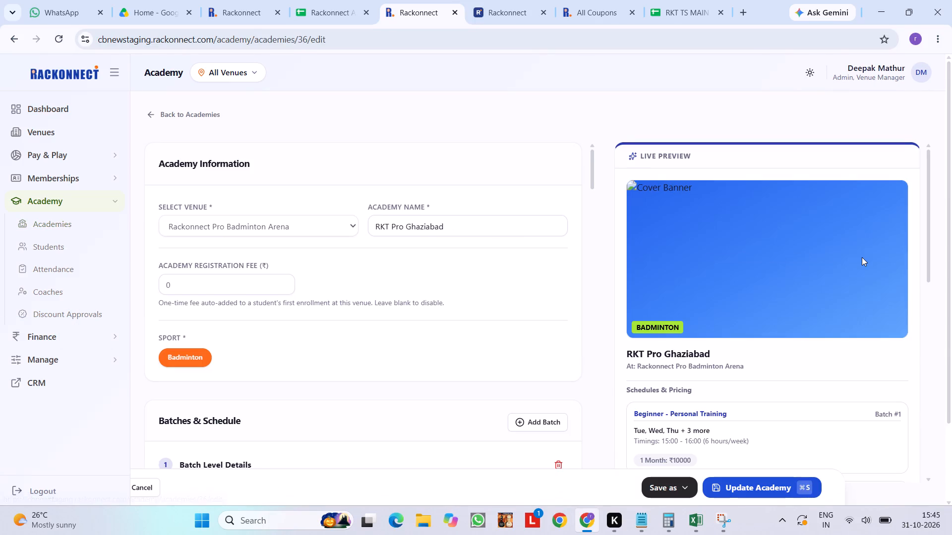
pyautogui.scroll(-7, 534, 394)
pyautogui.scroll(-6, 225, 408)
pyautogui.scroll(-10, 232, 365)
pyautogui.scroll(-13, 232, 365)
pyautogui.scroll(4, 232, 365)
pyautogui.scroll(-1, 237, 329)
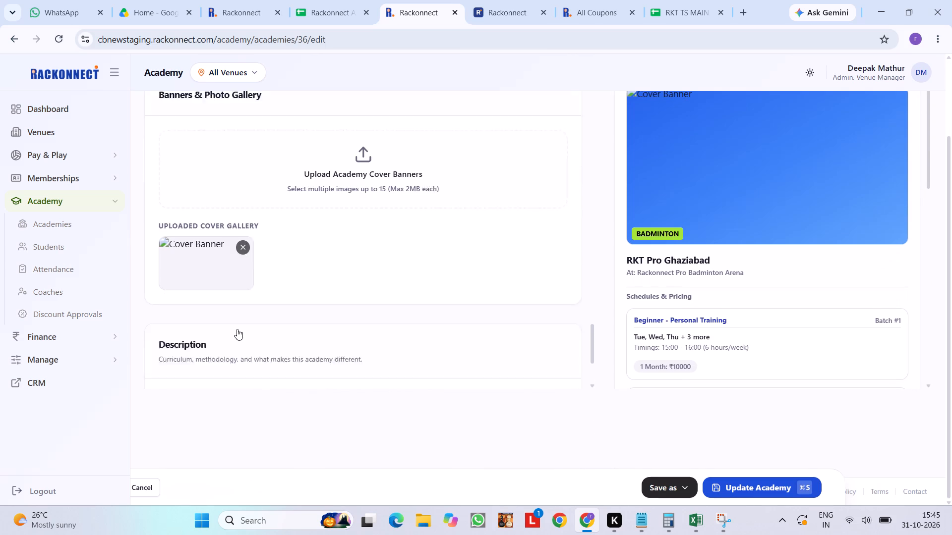
pyautogui.scroll(-1, 237, 329)
pyautogui.click(245, 205)
pyautogui.click(410, 127)
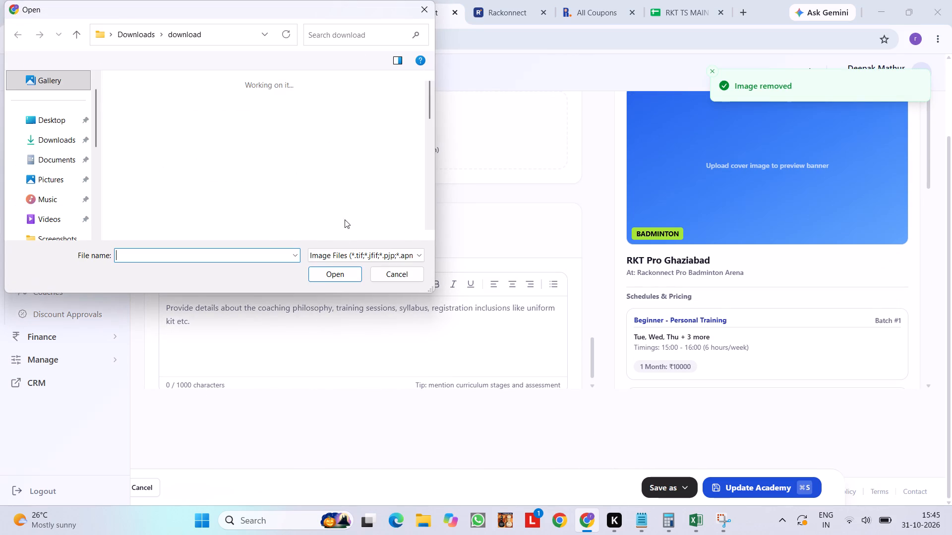
pyautogui.doubleClick(141, 193)
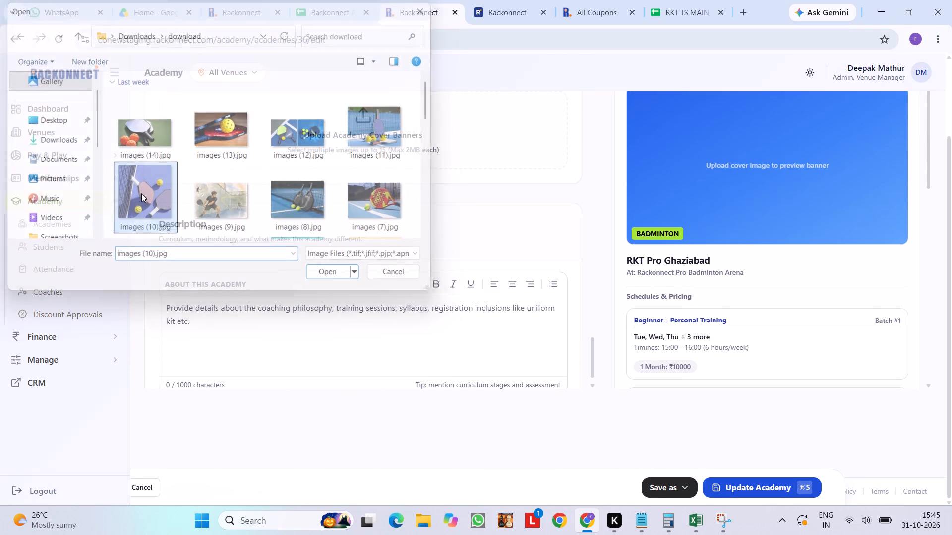
pyautogui.click(751, 480)
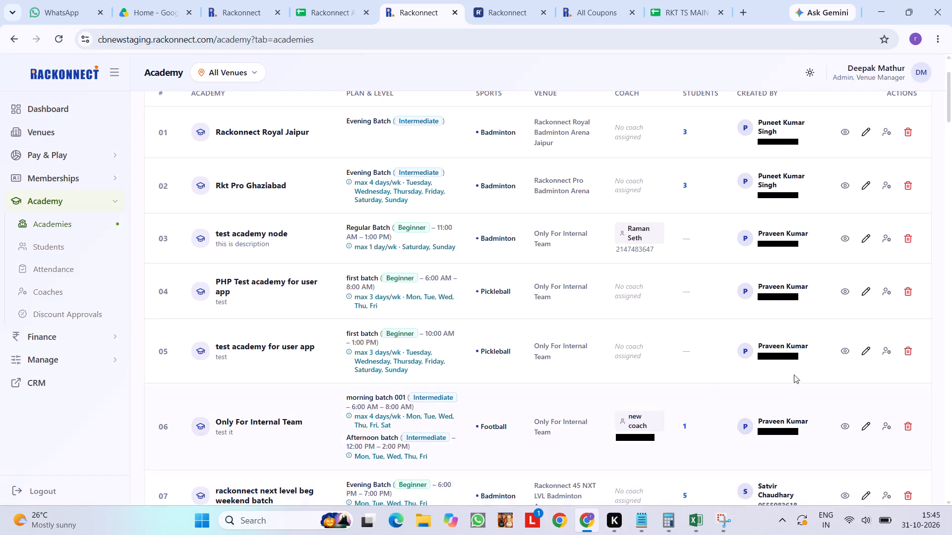
# Replace the broken cover banner of the test it 123 academy with images (9).jpg and update the academy.
pyautogui.scroll(-2, 750, 375)
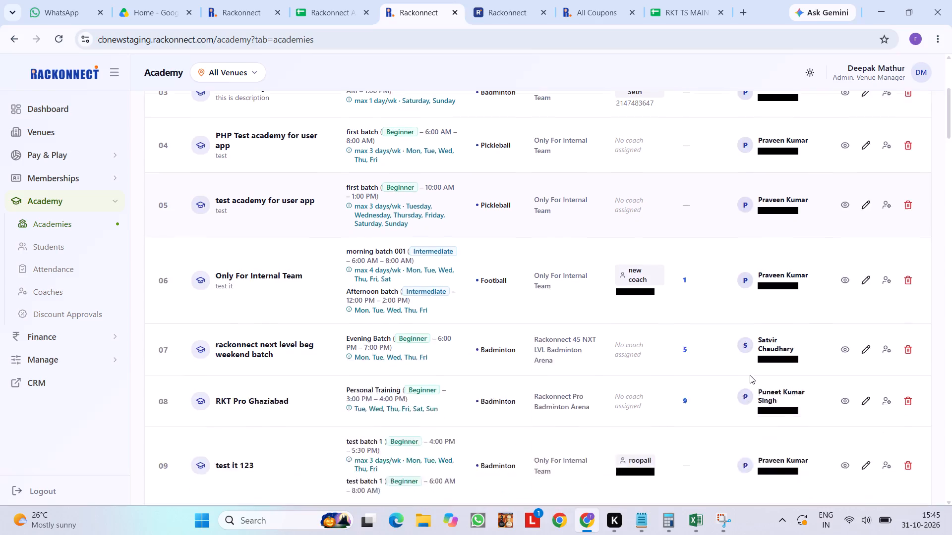
pyautogui.scroll(-2, 750, 375)
pyautogui.click(868, 383)
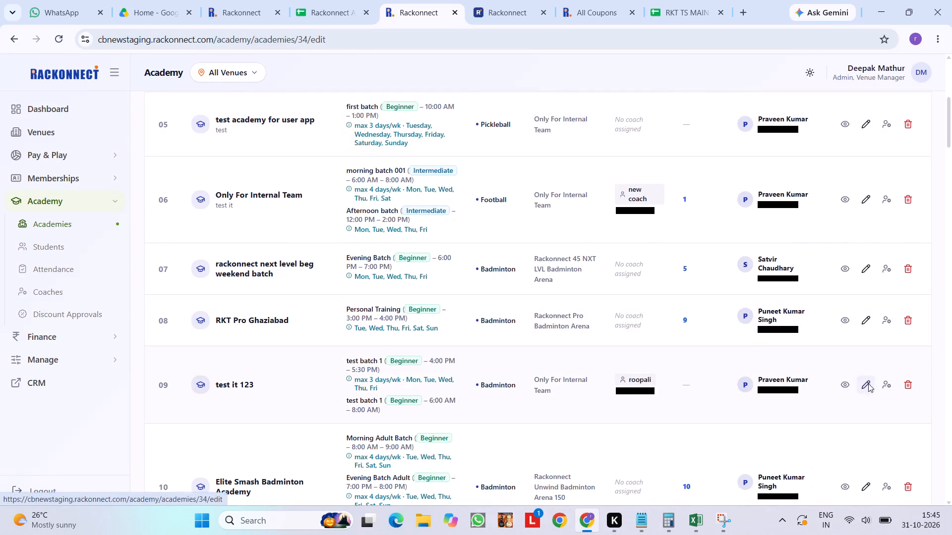
pyautogui.scroll(-7, 496, 337)
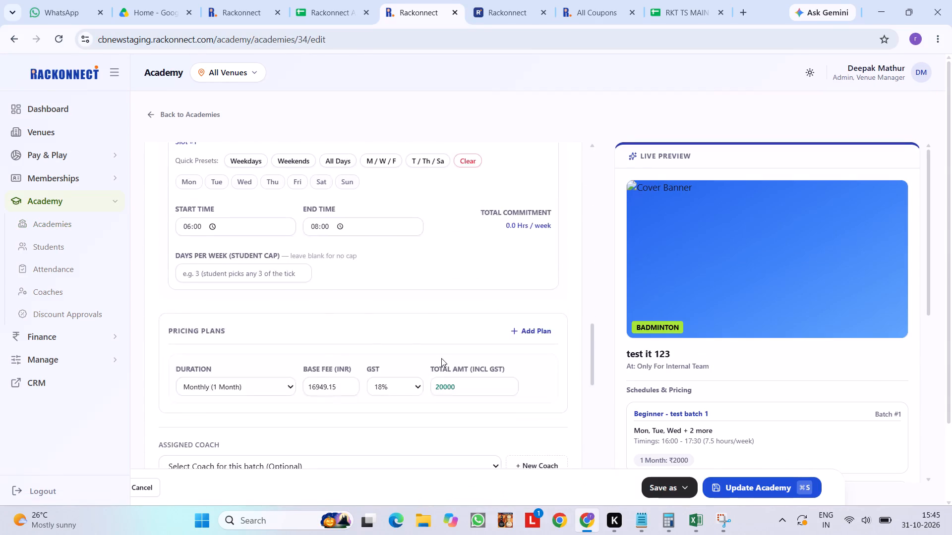
pyautogui.scroll(-7, 320, 350)
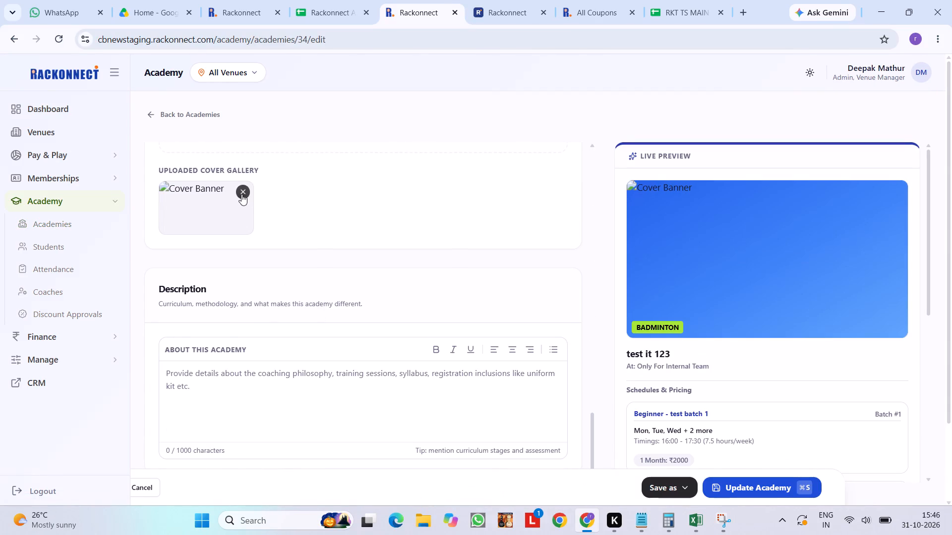
pyautogui.click(241, 194)
pyautogui.scroll(2, 302, 215)
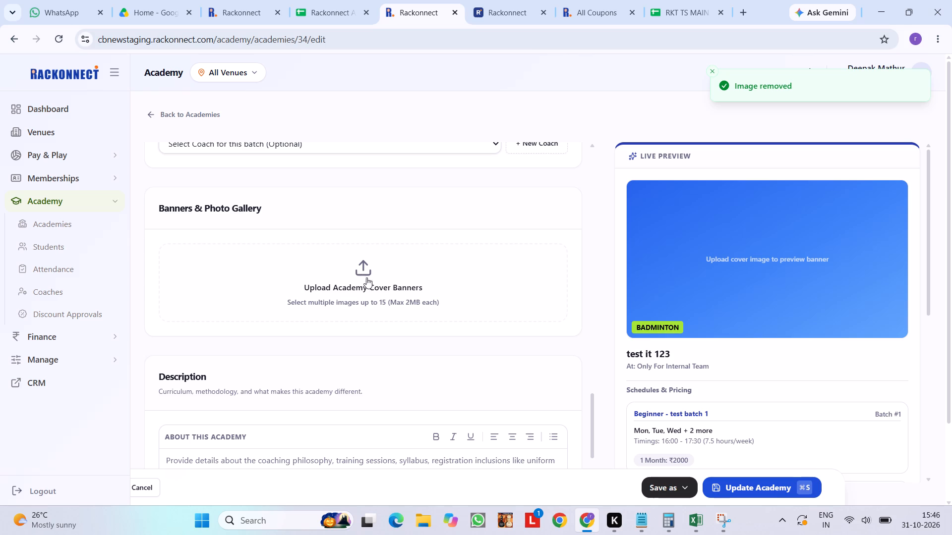
pyautogui.click(368, 280)
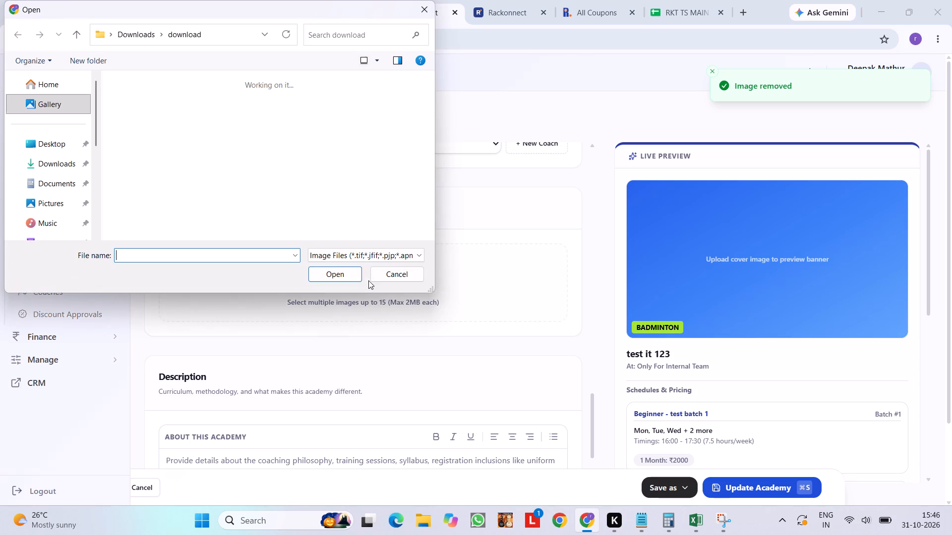
pyautogui.doubleClick(230, 198)
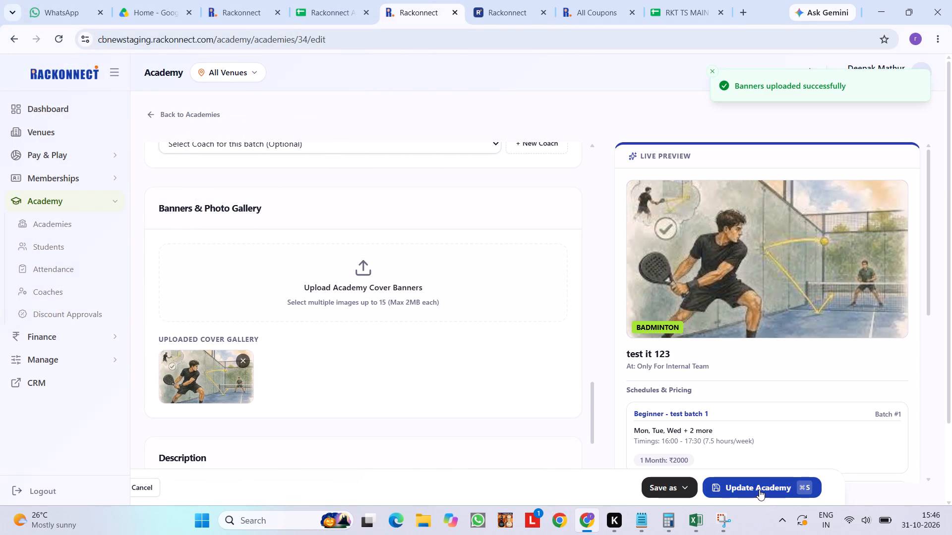
pyautogui.click(759, 489)
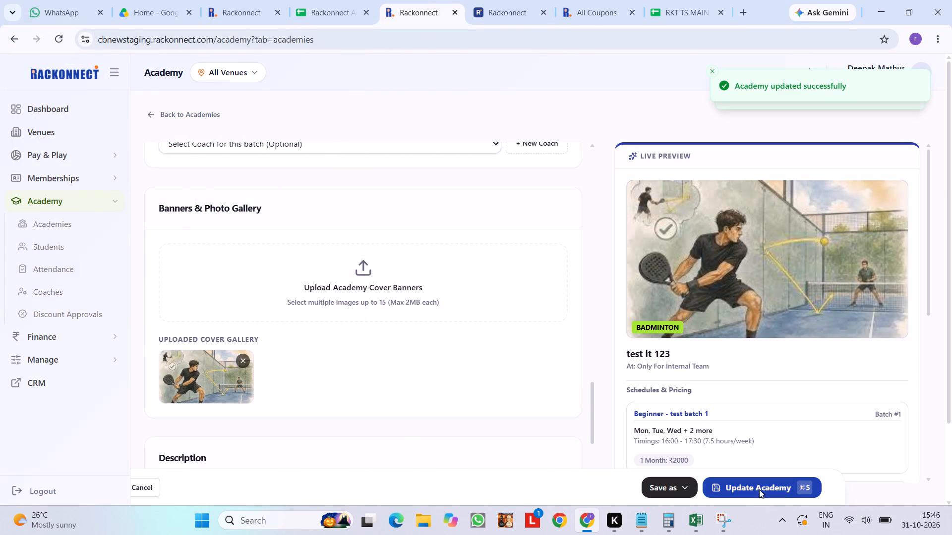
# Replace the broken cover banner of Elite Smash Badminton Academy with images (8).jpg and update the academy.
pyautogui.scroll(-4, 416, 340)
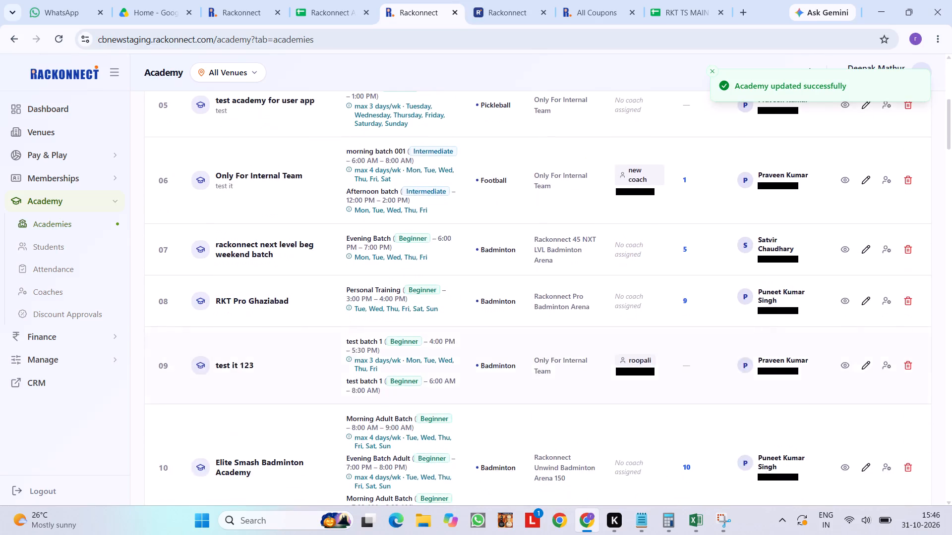
pyautogui.scroll(-3, 416, 340)
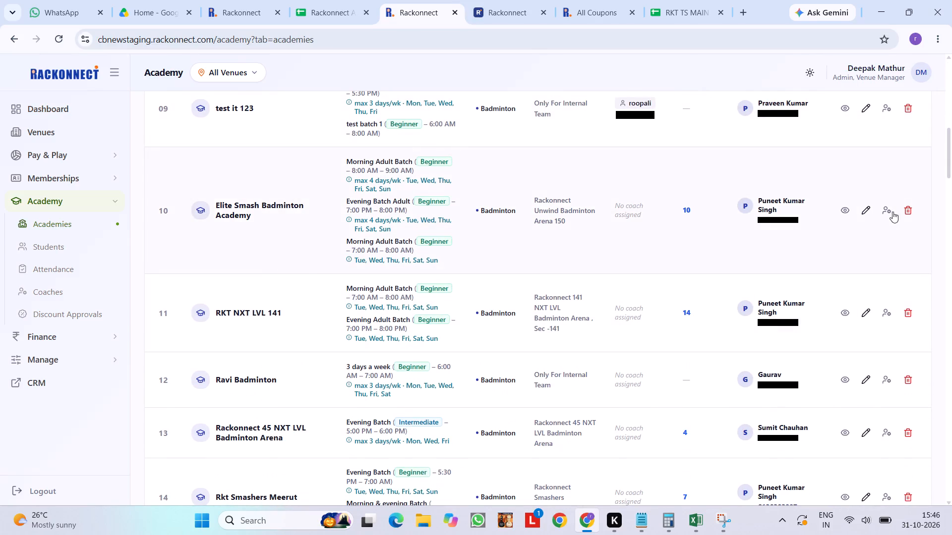
pyautogui.click(870, 212)
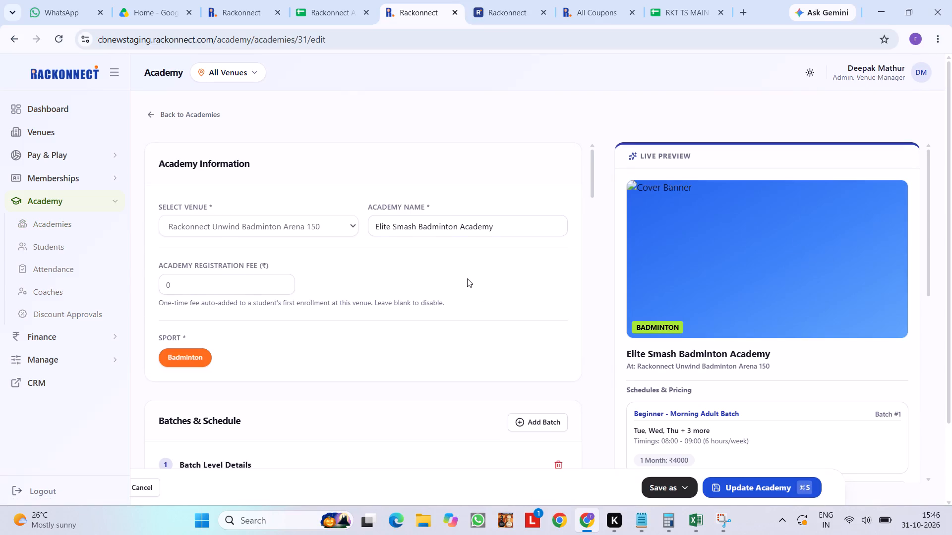
pyautogui.scroll(-14, 467, 278)
pyautogui.scroll(-14, 467, 278)
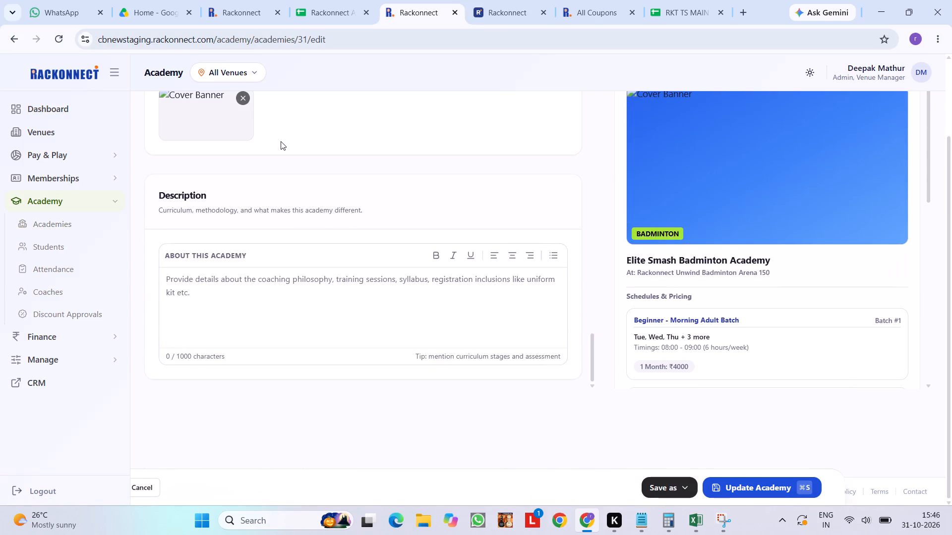
pyautogui.scroll(3, 281, 141)
pyautogui.click(240, 359)
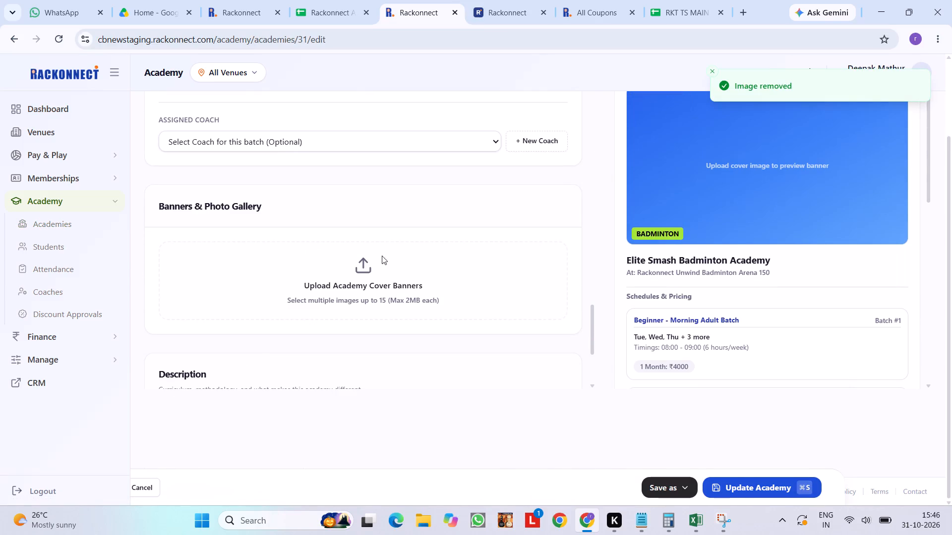
pyautogui.click(381, 258)
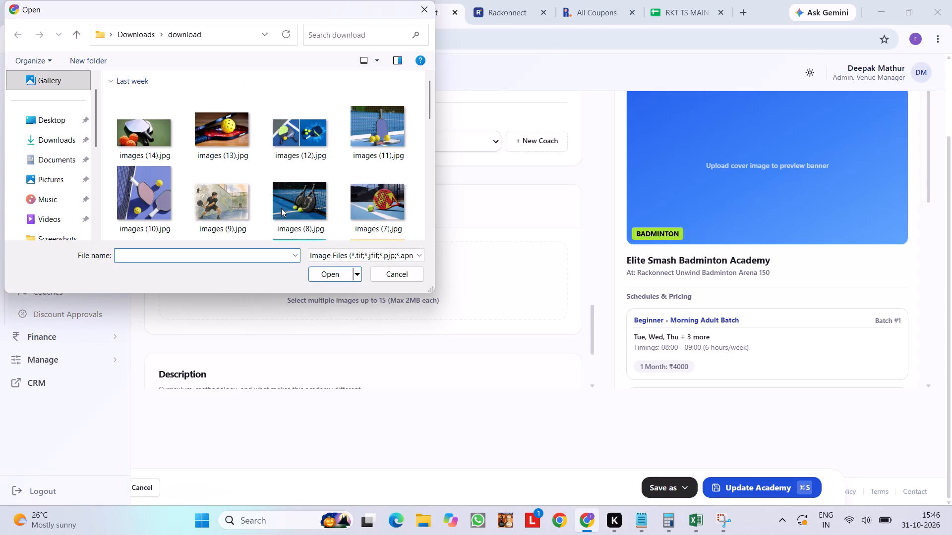
pyautogui.doubleClick(281, 208)
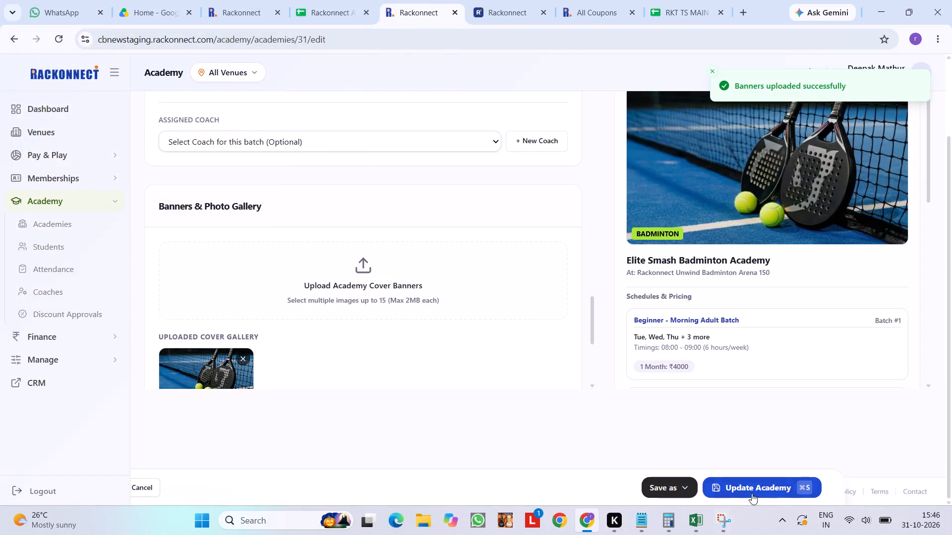
pyautogui.click(751, 488)
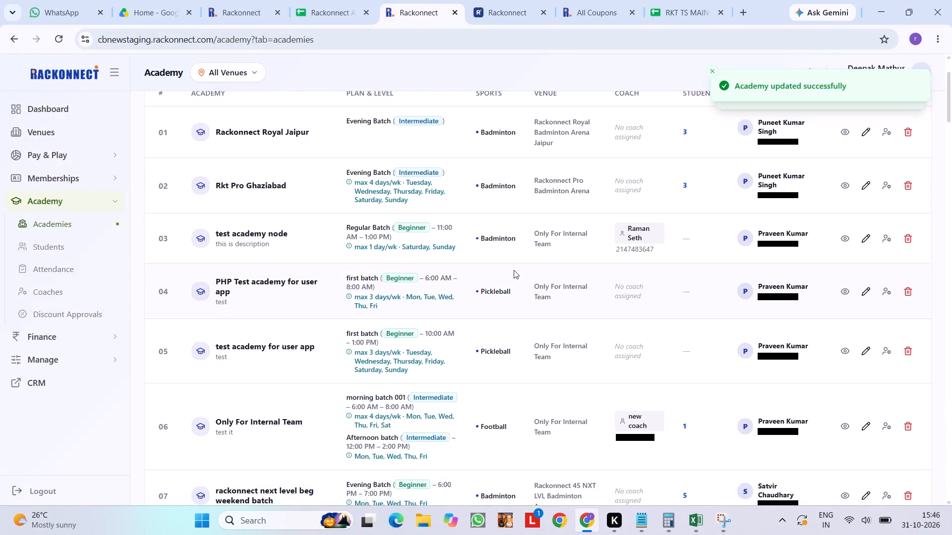
# Replace the broken cover banner of the RKT NXT LVL 141 academy with images (7).jpg and update the academy.
pyautogui.scroll(-4, 478, 229)
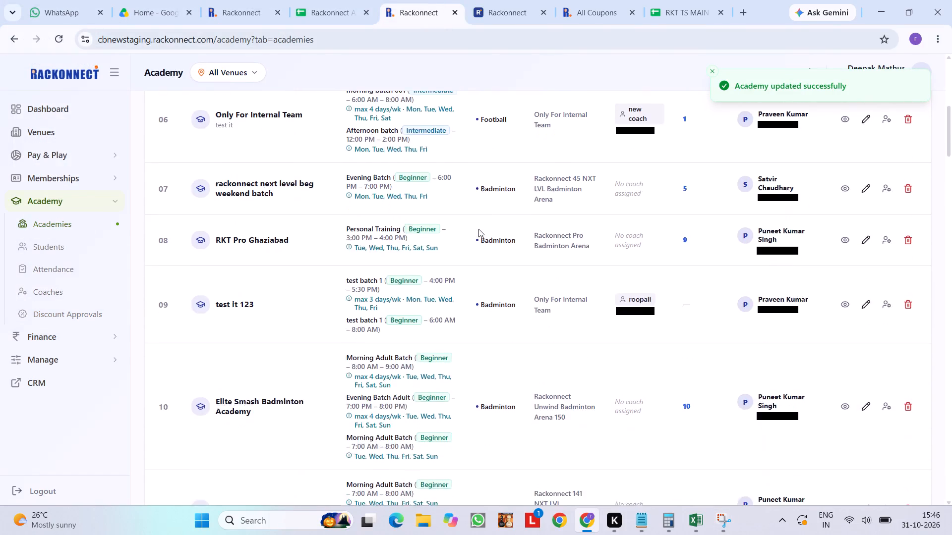
pyautogui.scroll(-4, 478, 229)
pyautogui.scroll(1, 478, 229)
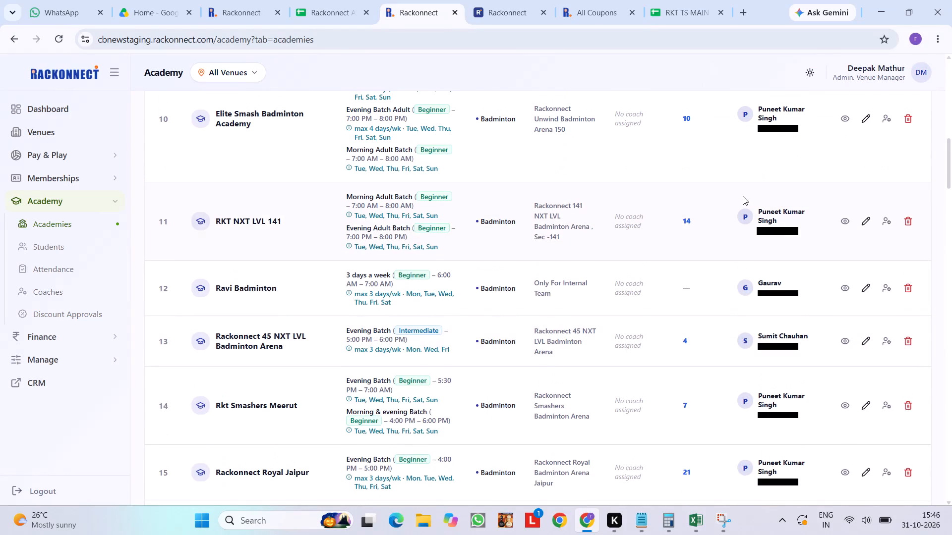
pyautogui.click(861, 216)
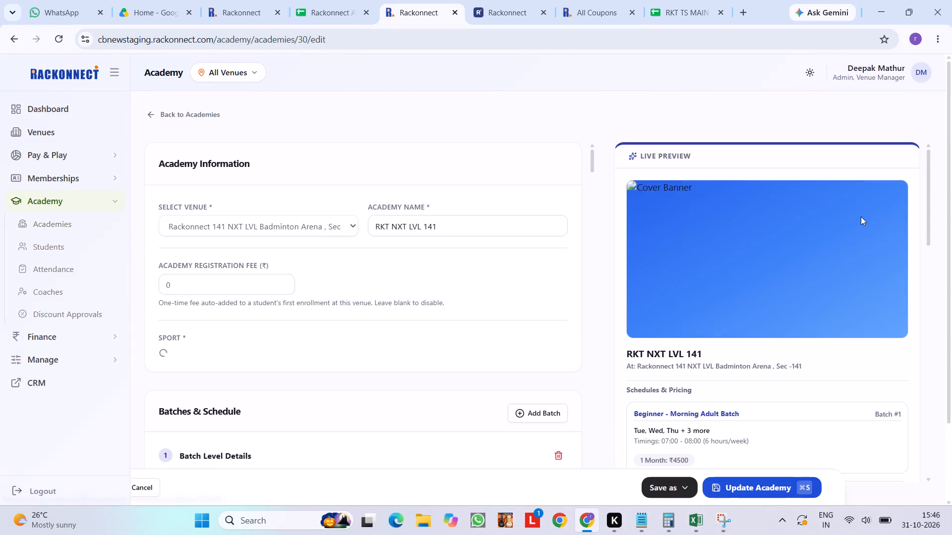
pyautogui.scroll(-14, 503, 332)
pyautogui.scroll(-9, 151, 445)
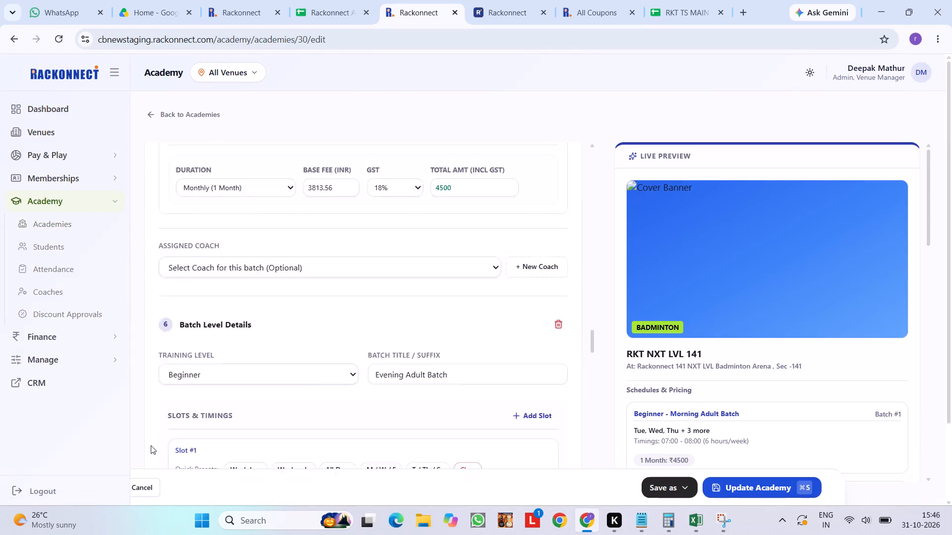
pyautogui.scroll(-8, 205, 338)
pyautogui.scroll(2, 205, 338)
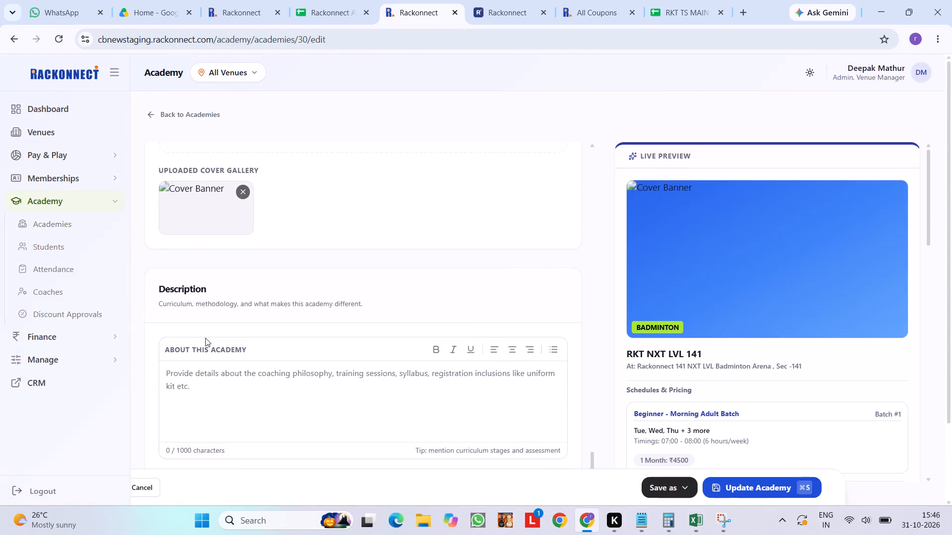
pyautogui.scroll(1, 205, 338)
pyautogui.click(238, 309)
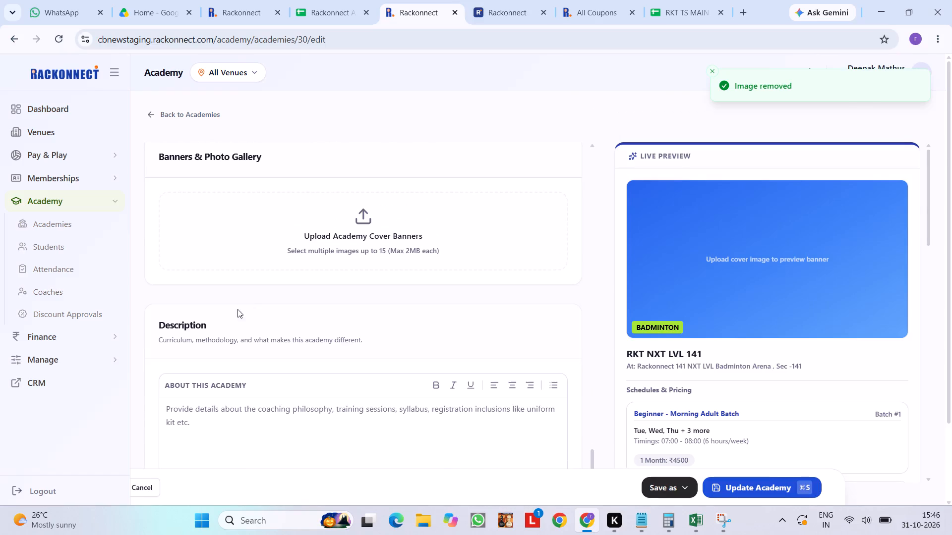
pyautogui.click(319, 249)
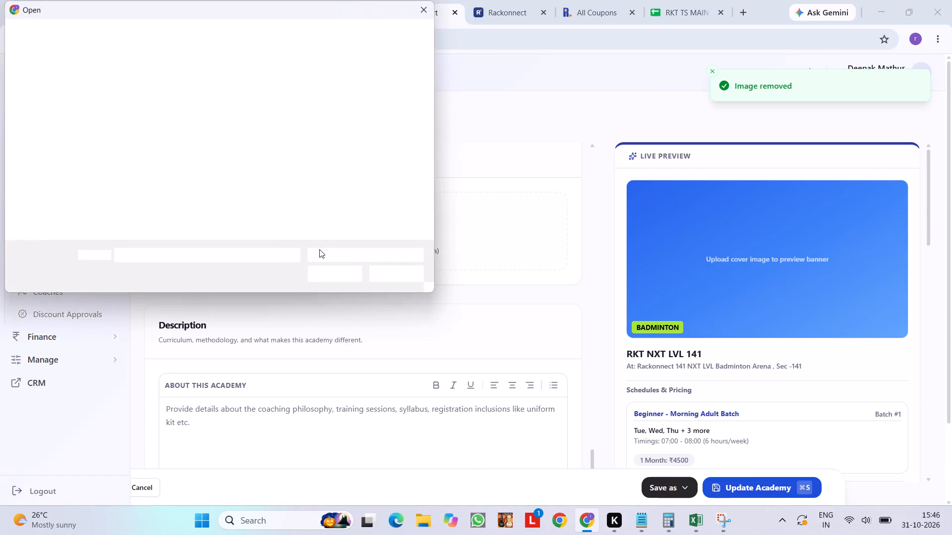
pyautogui.doubleClick(375, 201)
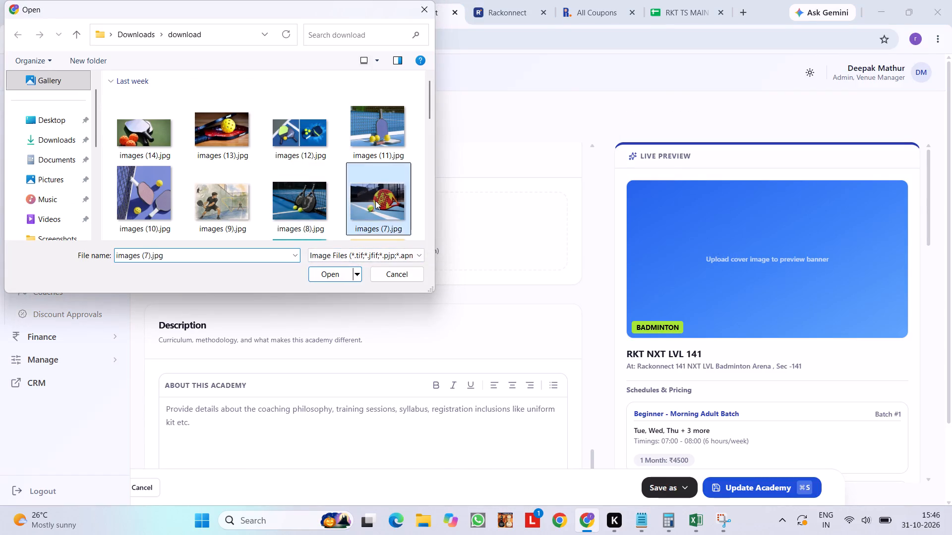
pyautogui.click(743, 489)
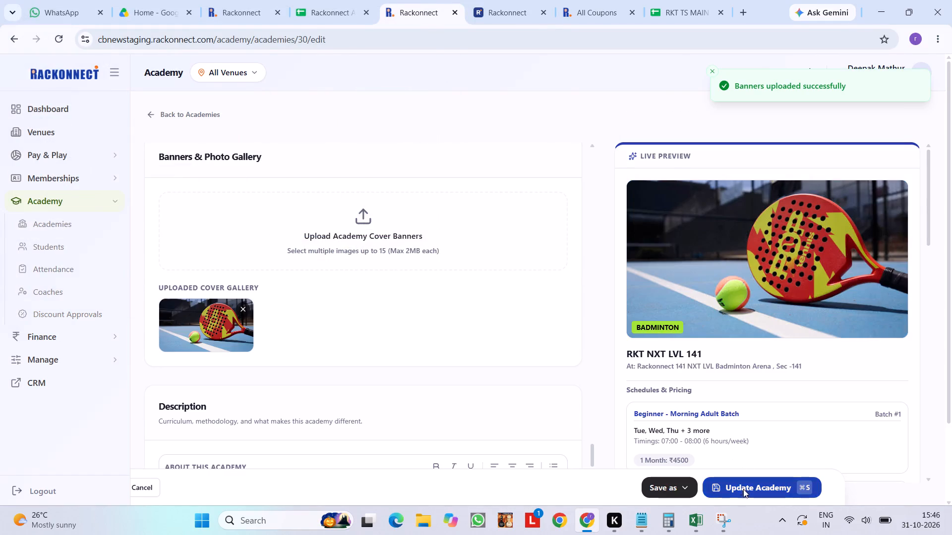
# Replace the broken cover banner of the Ravi Badminton academy with images (6).jpg and update the academy.
pyautogui.scroll(-1, 389, 427)
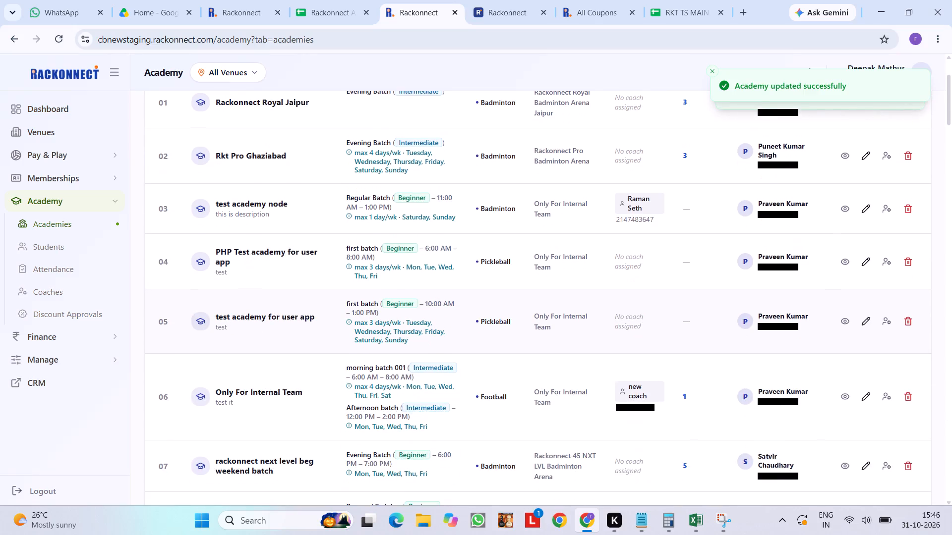
pyautogui.scroll(-4, 389, 427)
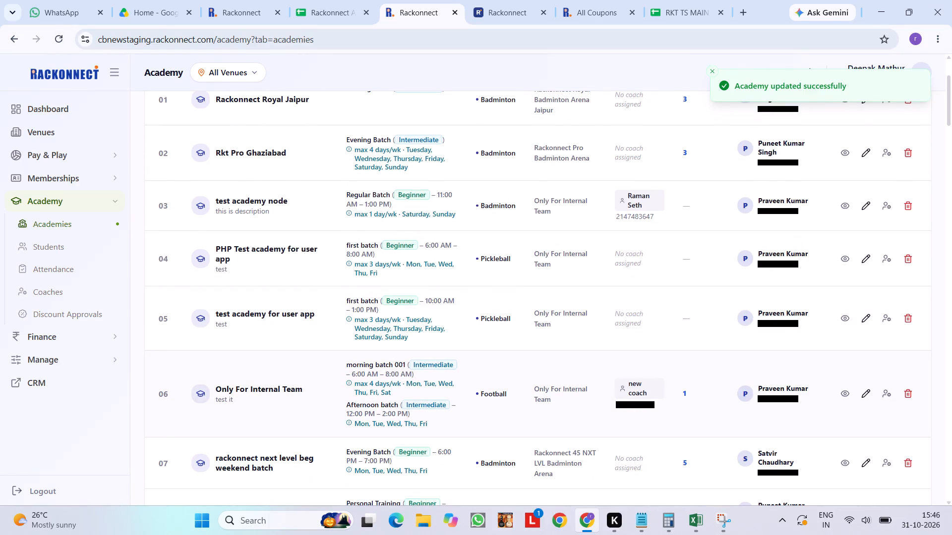
pyautogui.scroll(-1, 389, 427)
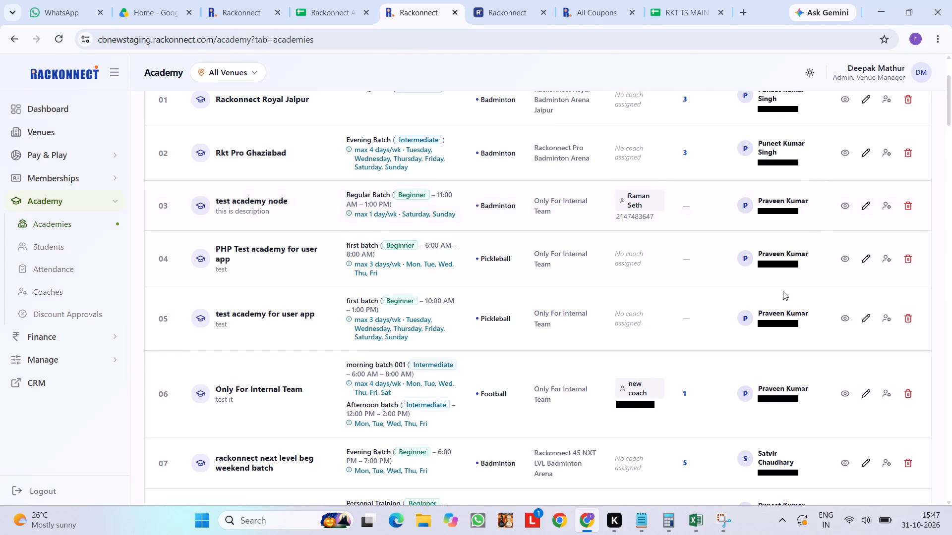
pyautogui.scroll(-4, 783, 291)
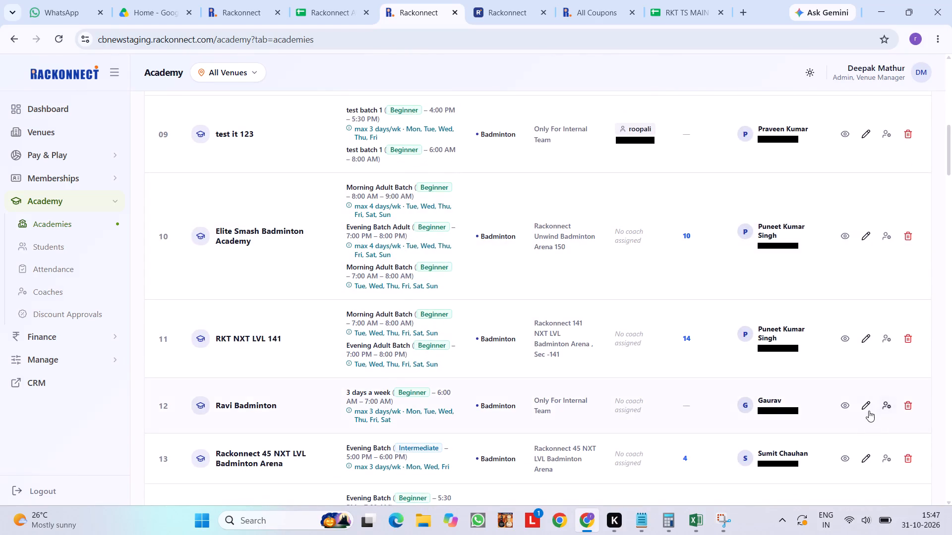
pyautogui.click(869, 411)
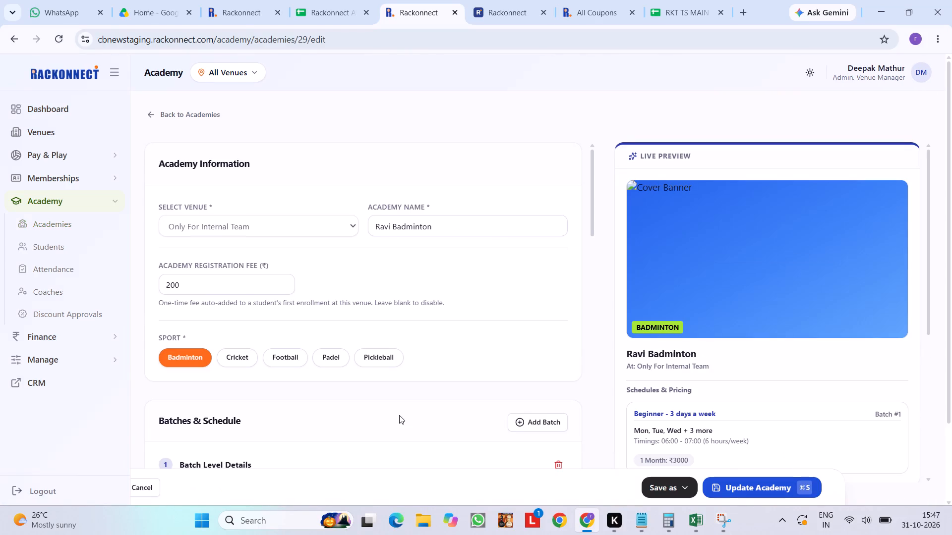
pyautogui.scroll(-19, 399, 415)
pyautogui.scroll(3, 240, 127)
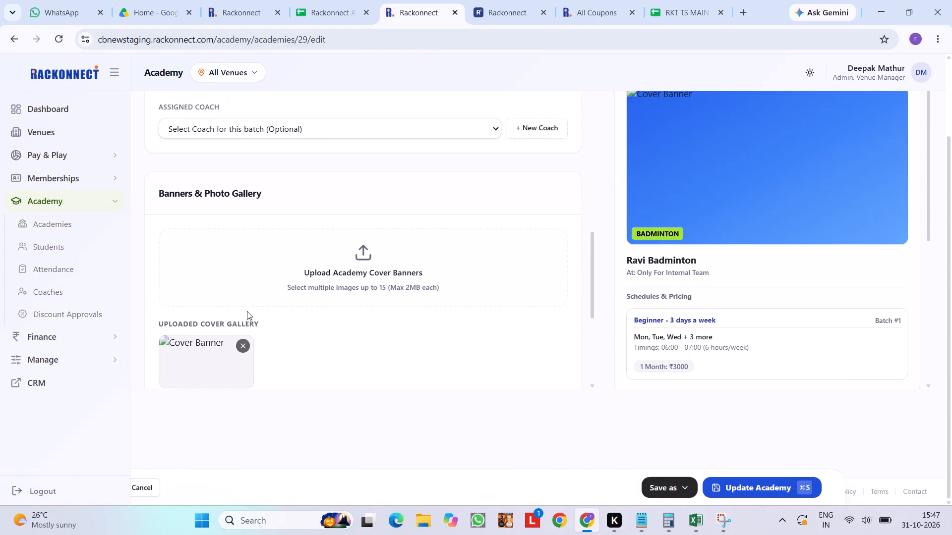
pyautogui.click(239, 347)
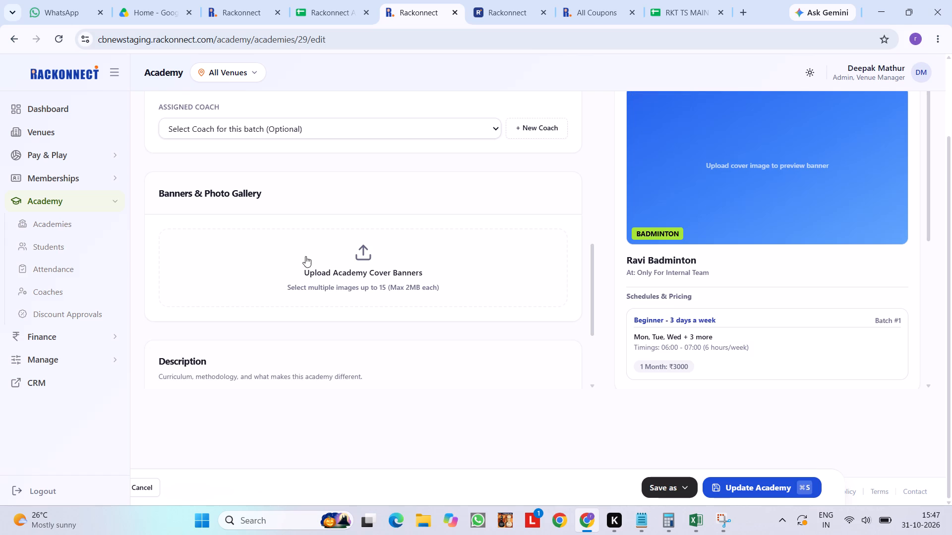
pyautogui.click(390, 248)
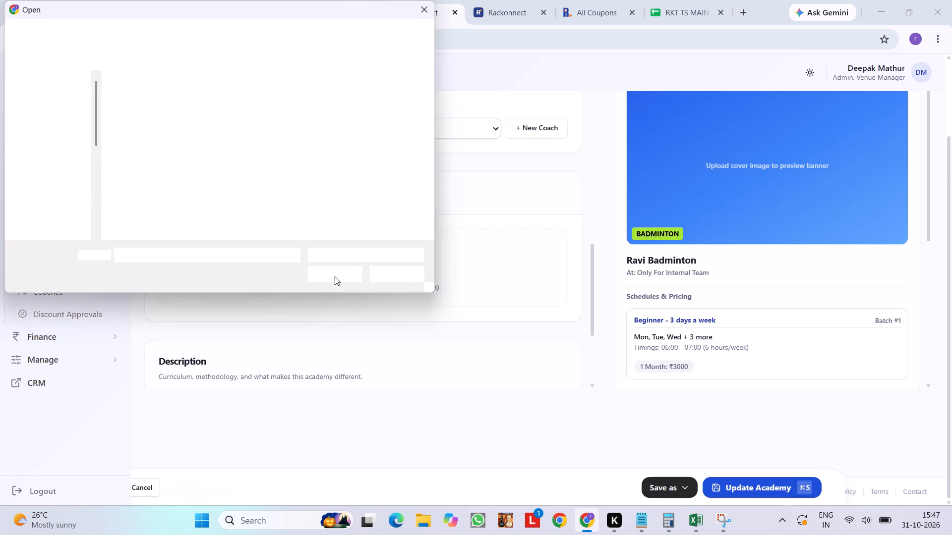
pyautogui.scroll(-1, 345, 225)
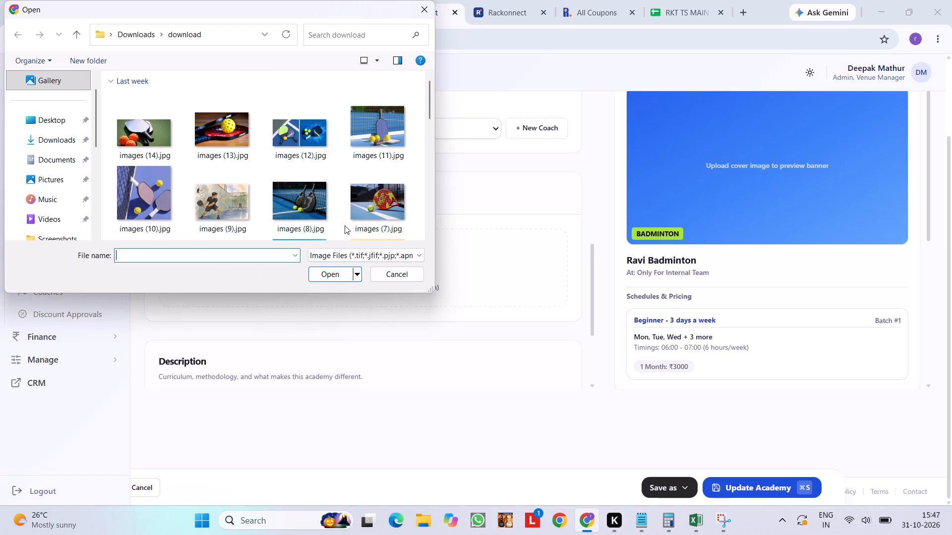
pyautogui.scroll(-1, 345, 225)
pyautogui.scroll(2, 303, 152)
pyautogui.scroll(-1, 303, 152)
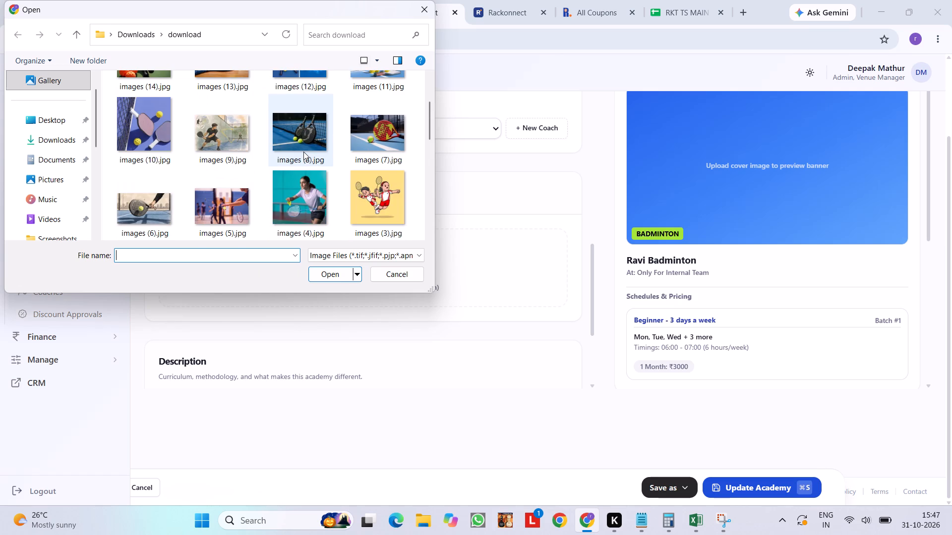
pyautogui.scroll(-1, 303, 152)
pyautogui.doubleClick(171, 185)
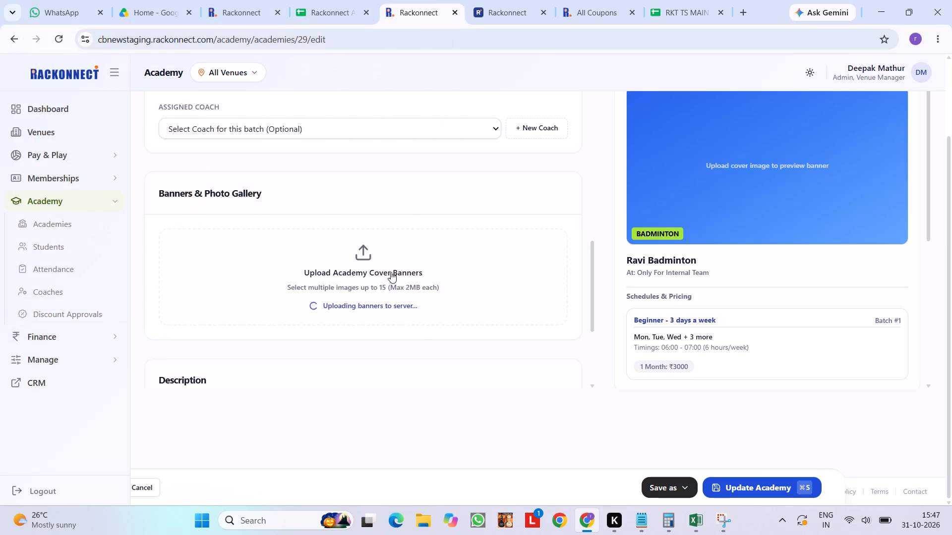
pyautogui.click(747, 486)
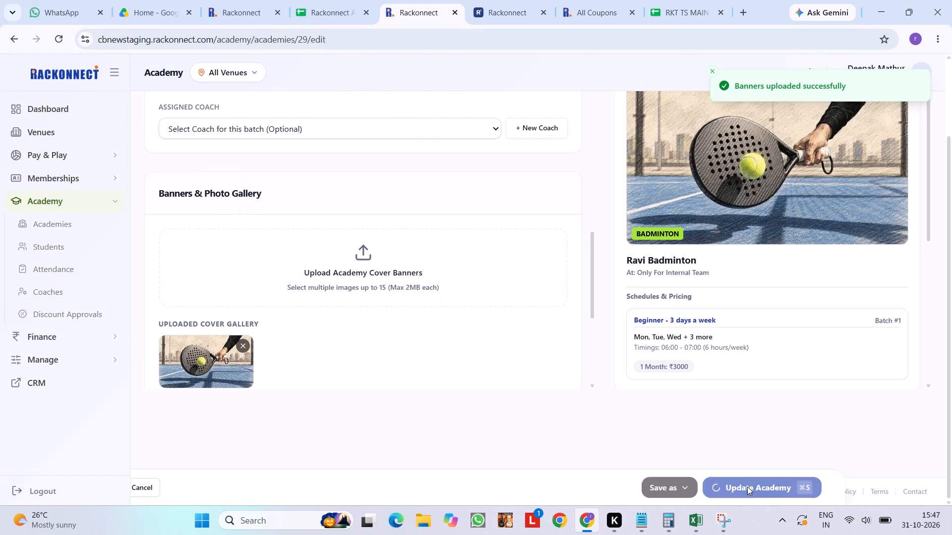
# Recheck the cover banner of the Ravi Badminton academy and return to the academies list.
pyautogui.scroll(-1, 599, 362)
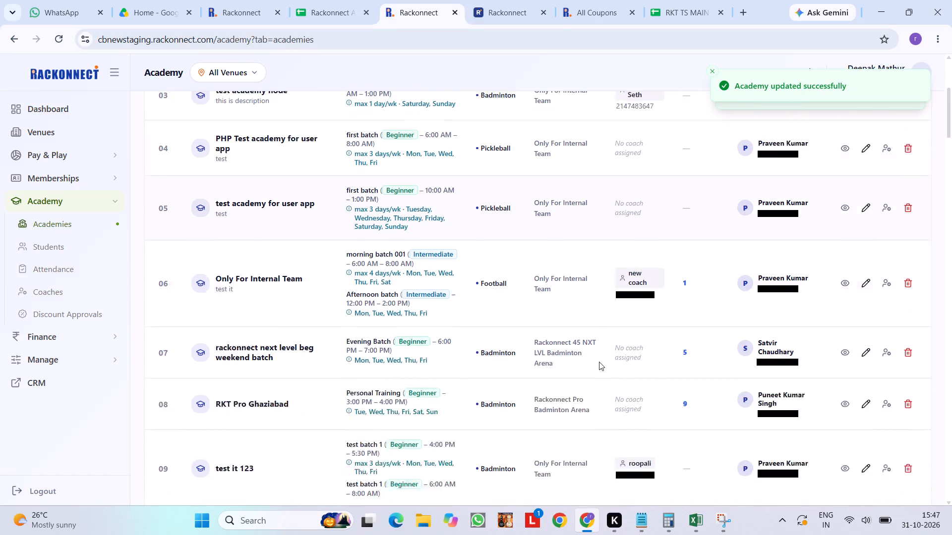
pyautogui.scroll(-6, 599, 362)
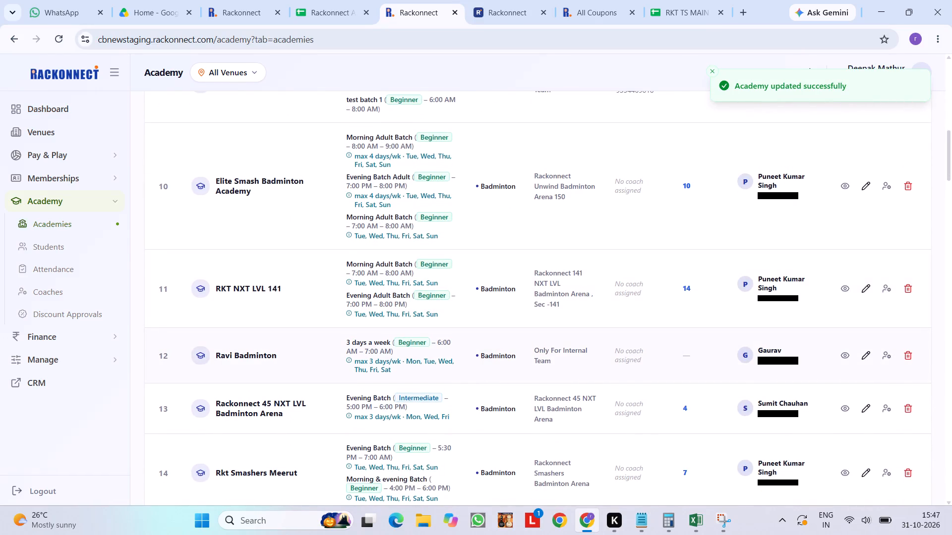
pyautogui.click(867, 353)
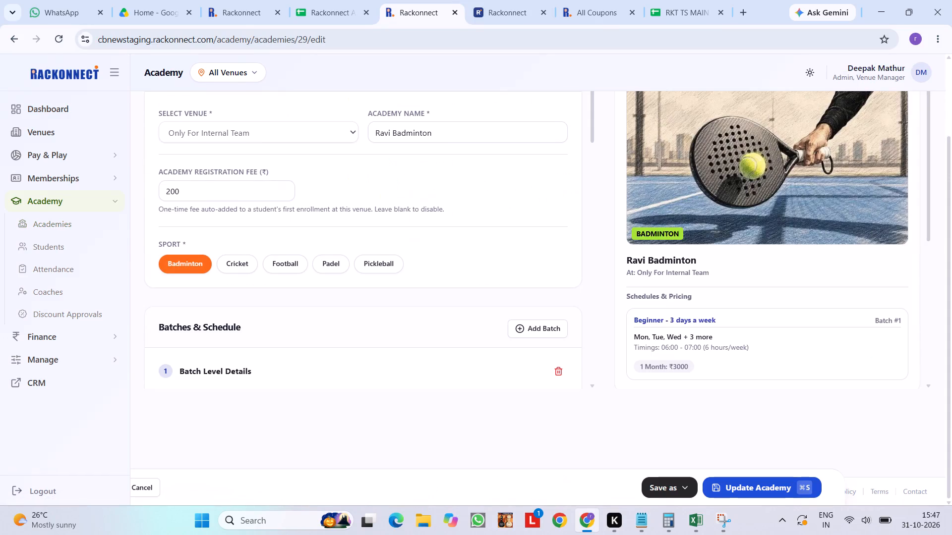
pyautogui.hscroll(9, 655, 366)
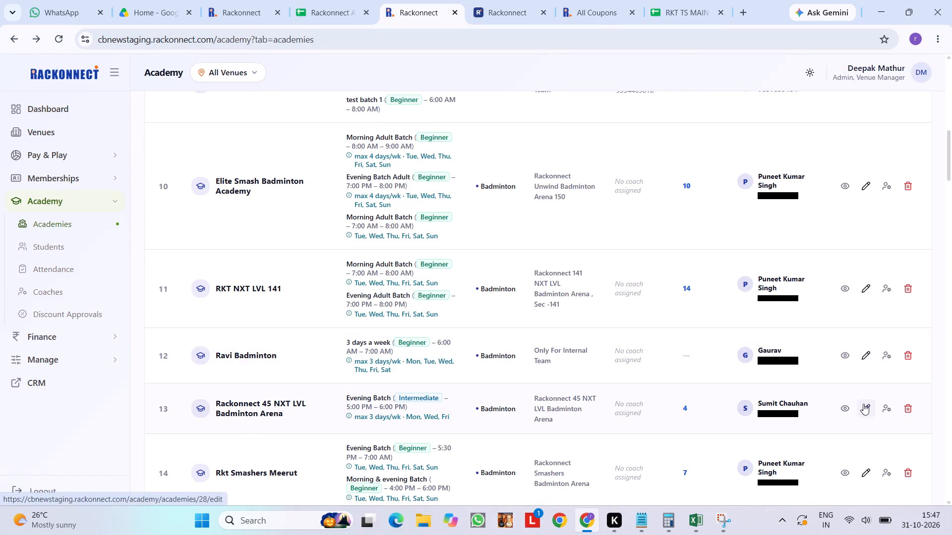
# Replace the broken cover banner of the Rackonnect 45 NXT LVL Badminton Arena academy with images (5).jpg and update the academy.
pyautogui.click(863, 404)
pyautogui.scroll(-11, 461, 395)
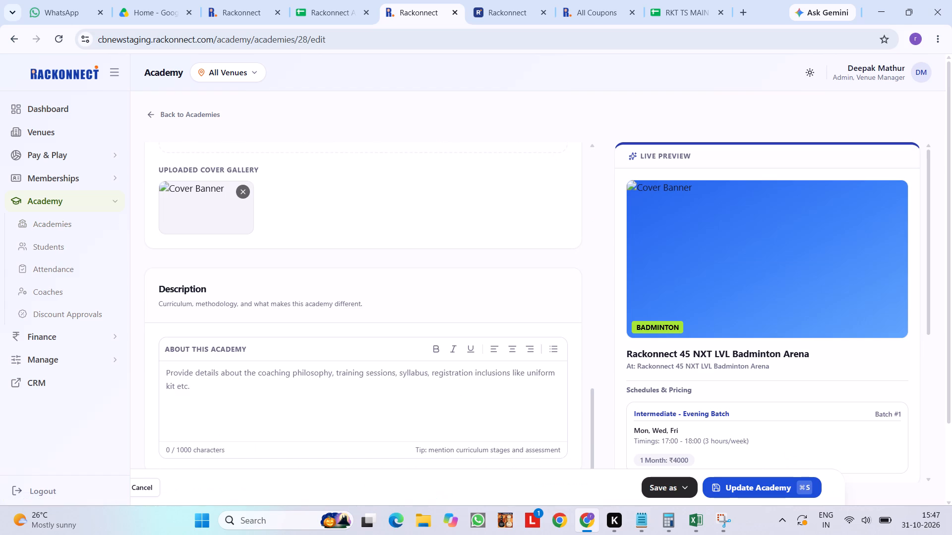
pyautogui.click(243, 193)
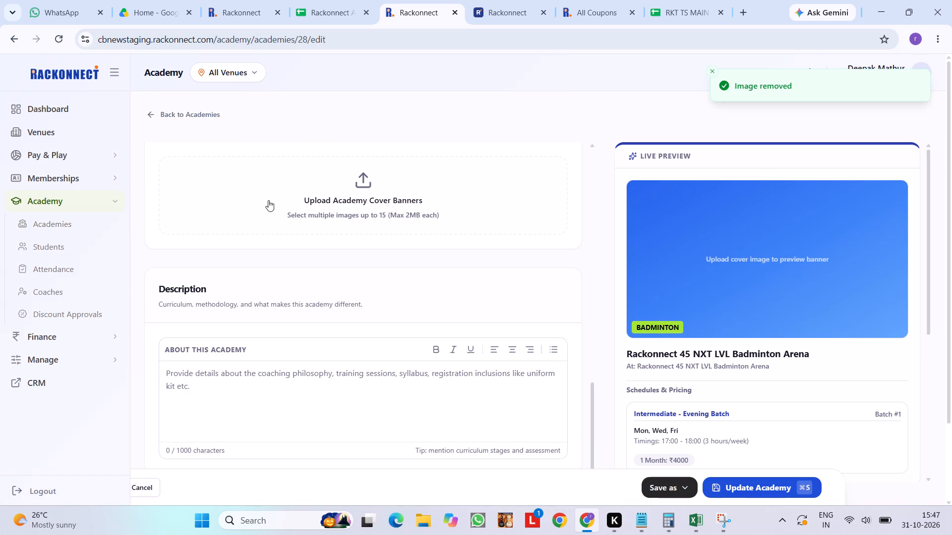
pyautogui.click(337, 183)
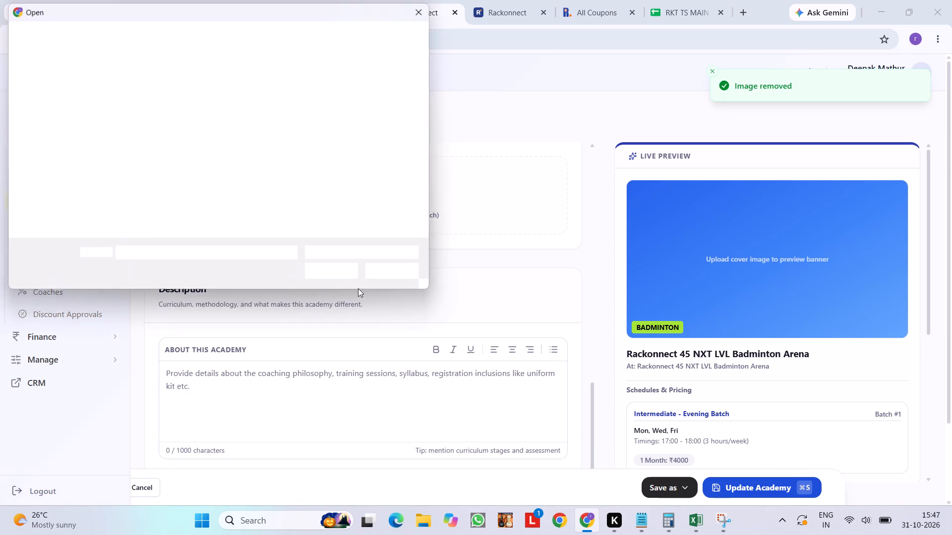
pyautogui.scroll(-1, 279, 192)
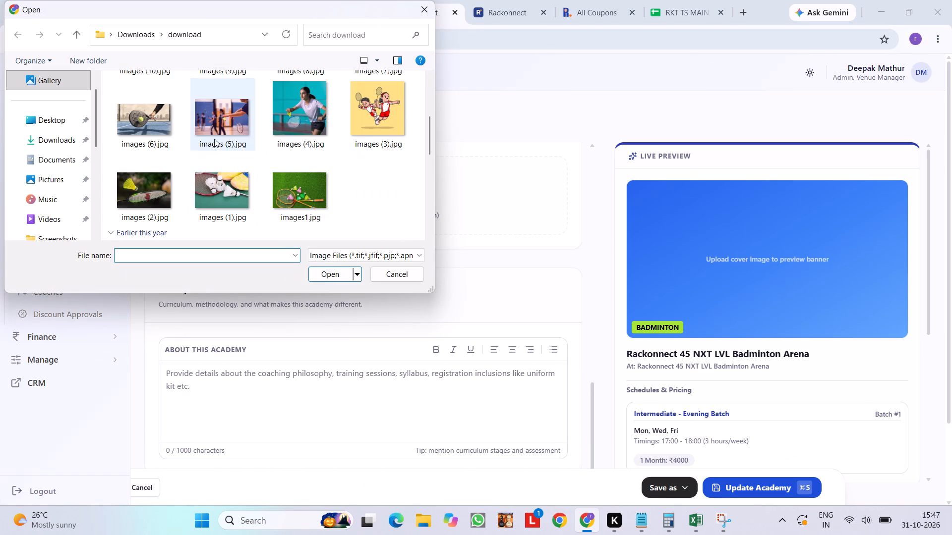
pyautogui.doubleClick(256, 128)
pyautogui.doubleClick(246, 124)
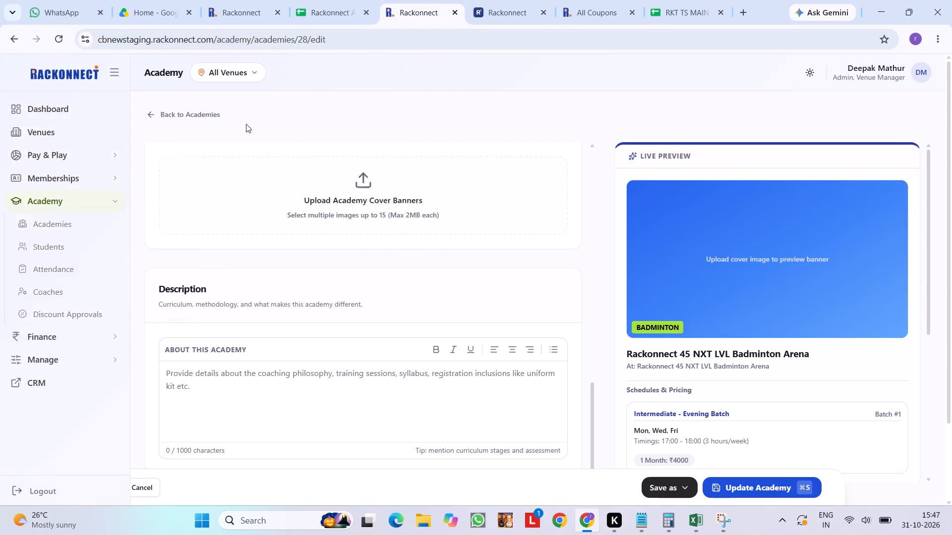
pyautogui.click(742, 498)
pyautogui.click(742, 493)
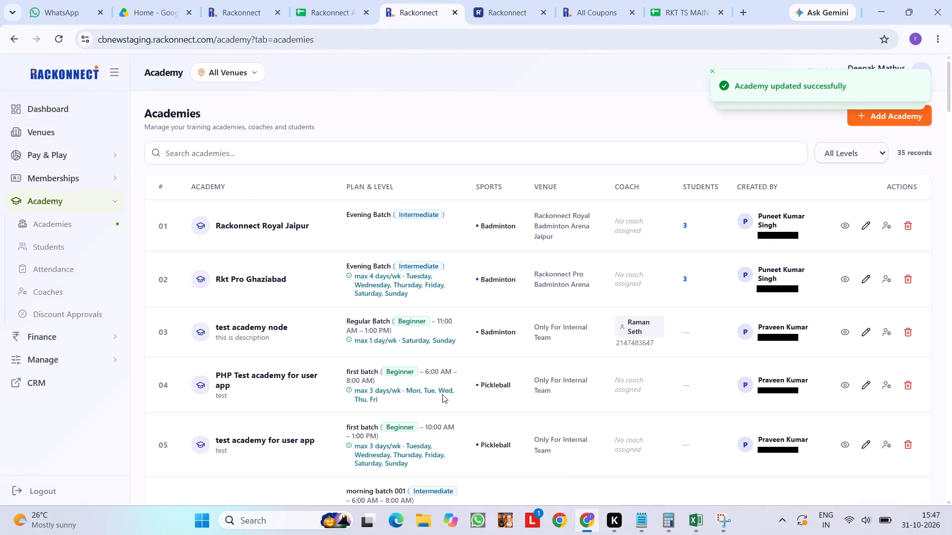
# Recheck the cover banner of the Rackonnect 45 NXT LVL Badminton Arena academy and return to the academies list.
pyautogui.scroll(-3, 723, 298)
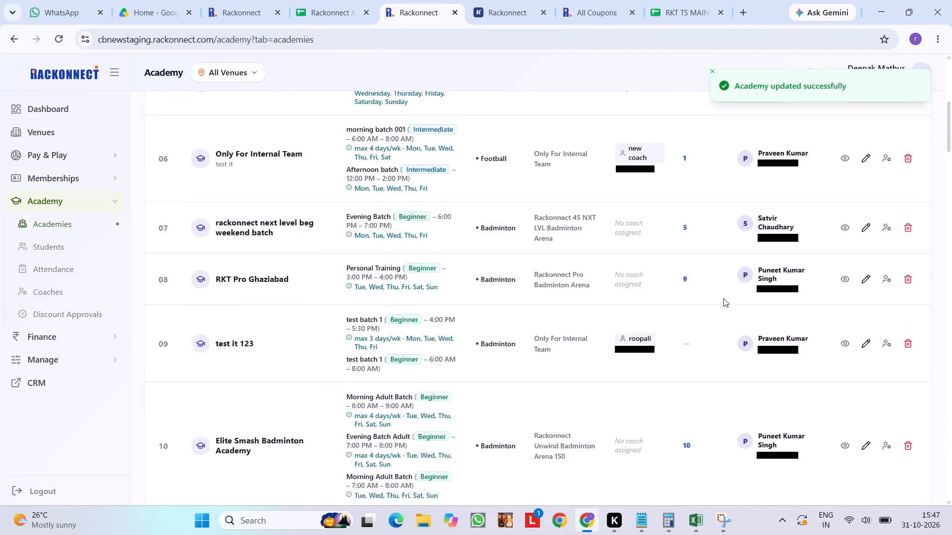
pyautogui.scroll(-5, 723, 298)
pyautogui.scroll(1, 723, 298)
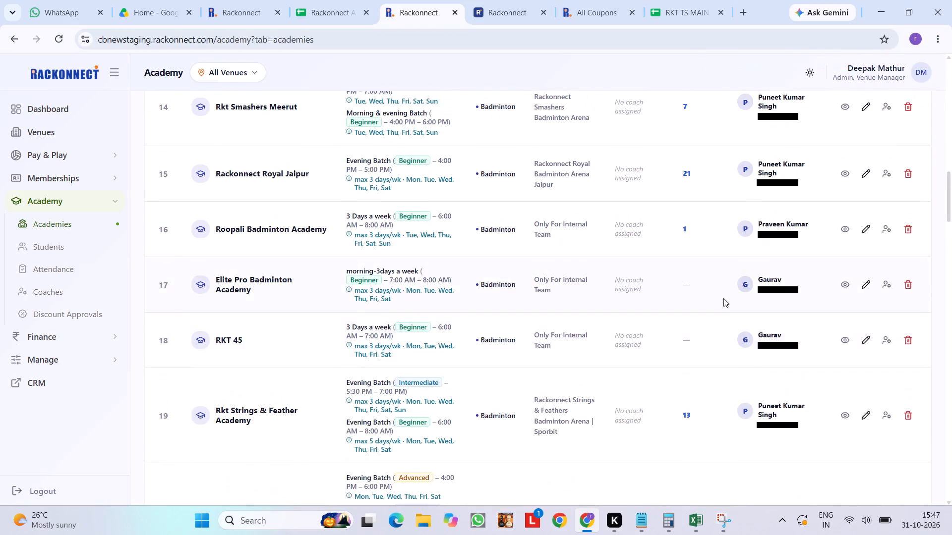
pyautogui.scroll(5, 723, 298)
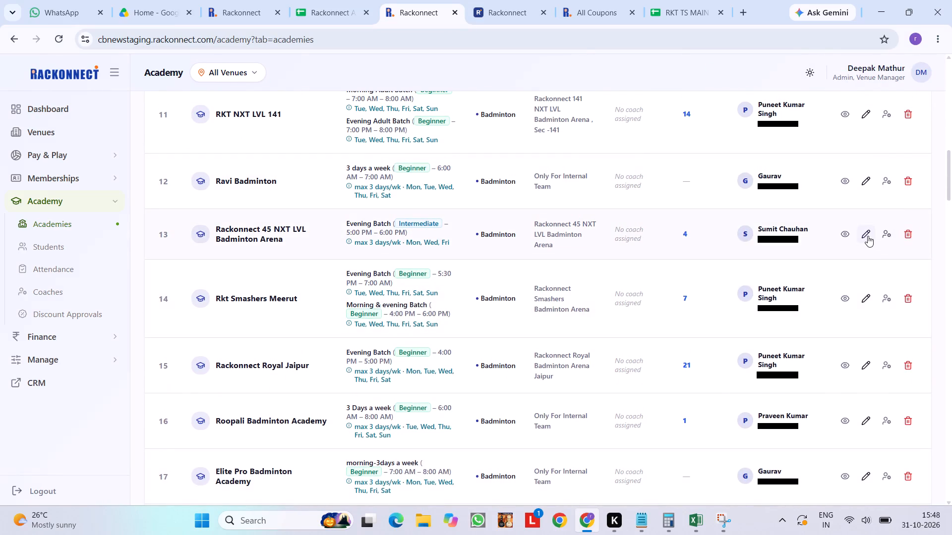
pyautogui.click(867, 235)
pyautogui.hscroll(4, 867, 235)
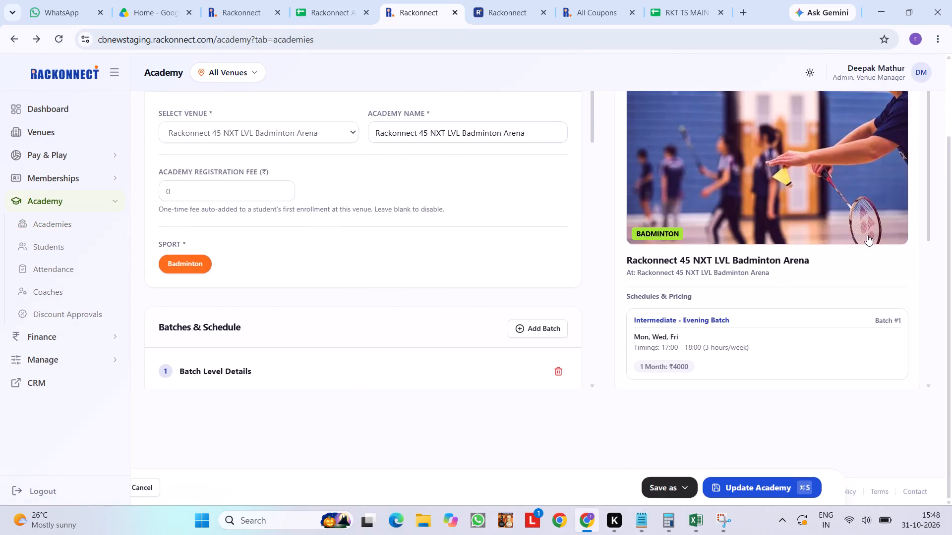
# Replace the broken cover banner of the Rkt Smashers Meerut academy with images (3).jpg and update the academy.
pyautogui.click(866, 304)
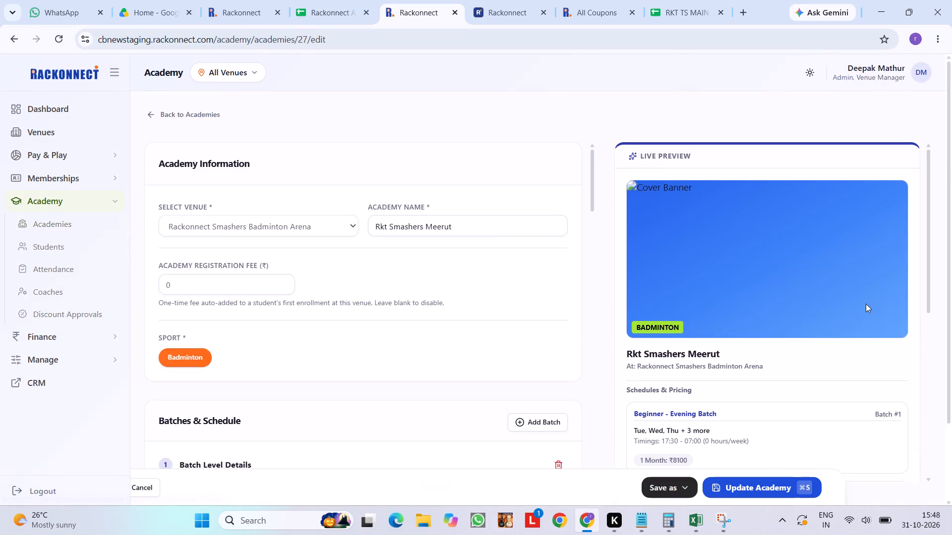
pyautogui.scroll(-15, 390, 362)
pyautogui.scroll(2, 390, 362)
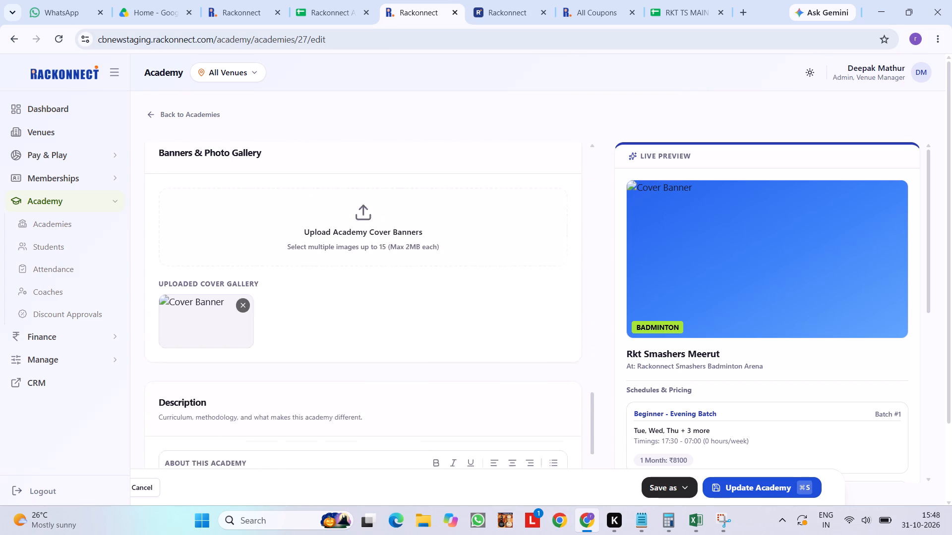
pyautogui.scroll(2, 390, 362)
pyautogui.click(240, 395)
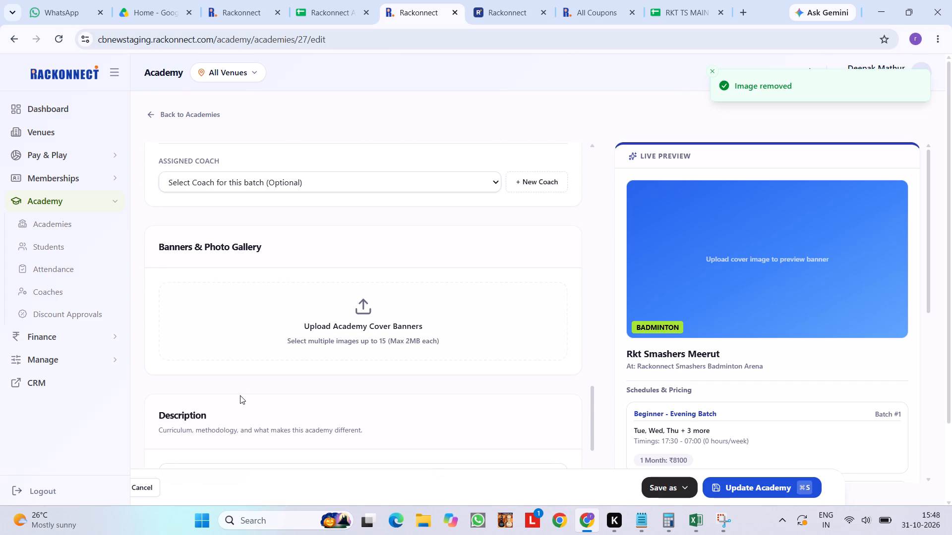
pyautogui.click(371, 281)
pyautogui.click(359, 308)
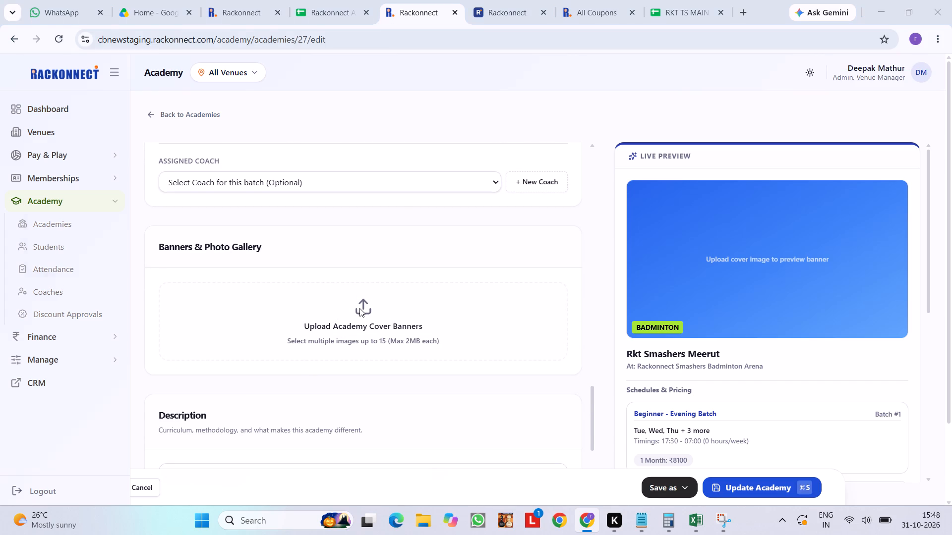
pyautogui.scroll(-1, 239, 219)
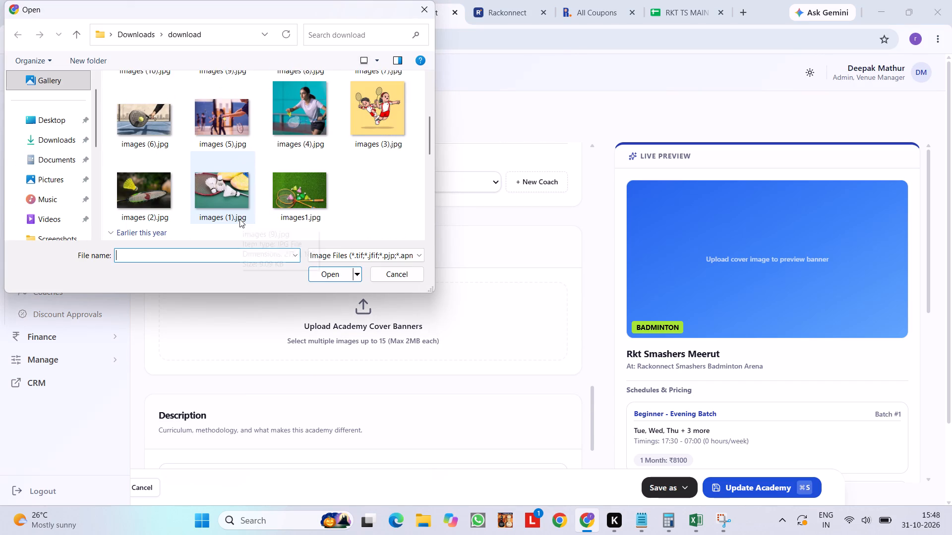
pyautogui.doubleClick(382, 102)
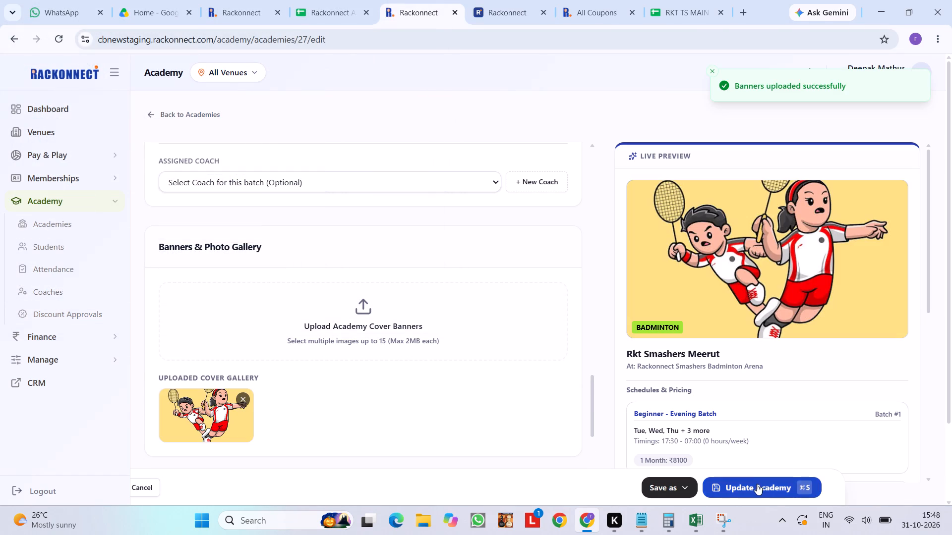
pyautogui.moveTo(768, 295); pyautogui.dragTo(770, 333)
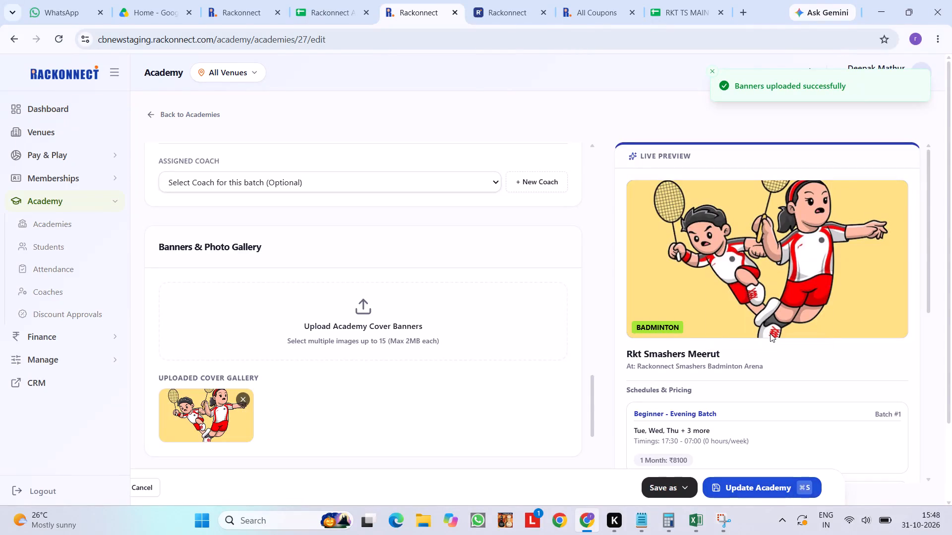
pyautogui.click(777, 493)
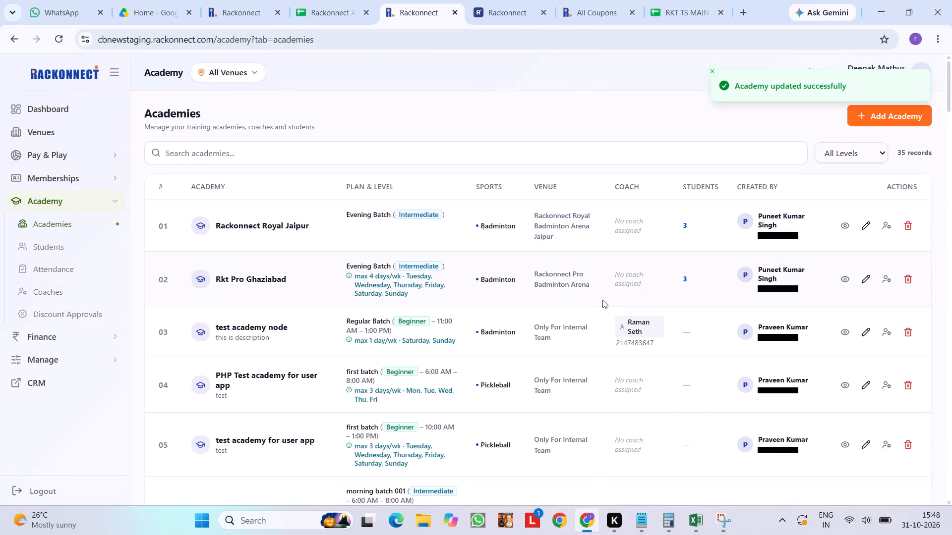
# Replace the broken cover banner of the Rackonnect Royal Jaipur beginner academy in row 15 with images (2).jpg and update the academy.
pyautogui.scroll(-6, 741, 394)
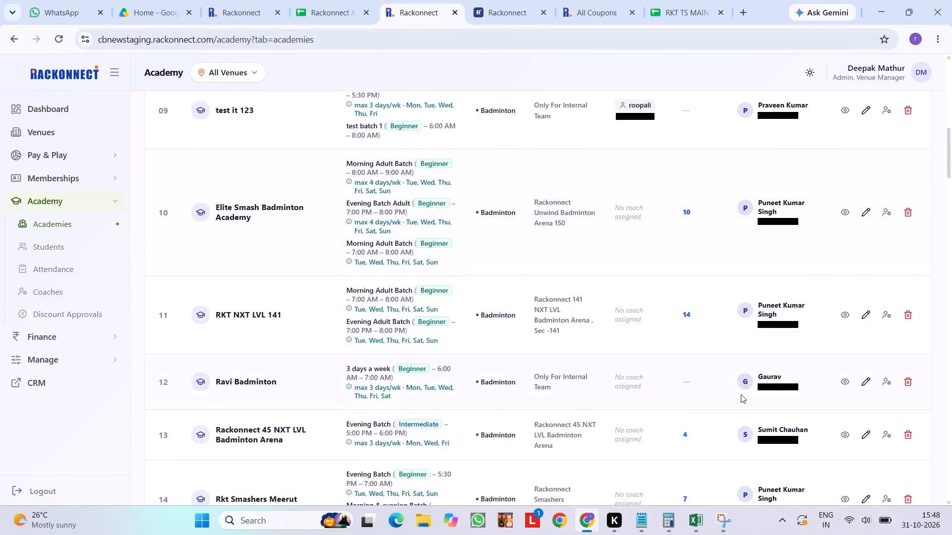
pyautogui.scroll(-4, 741, 394)
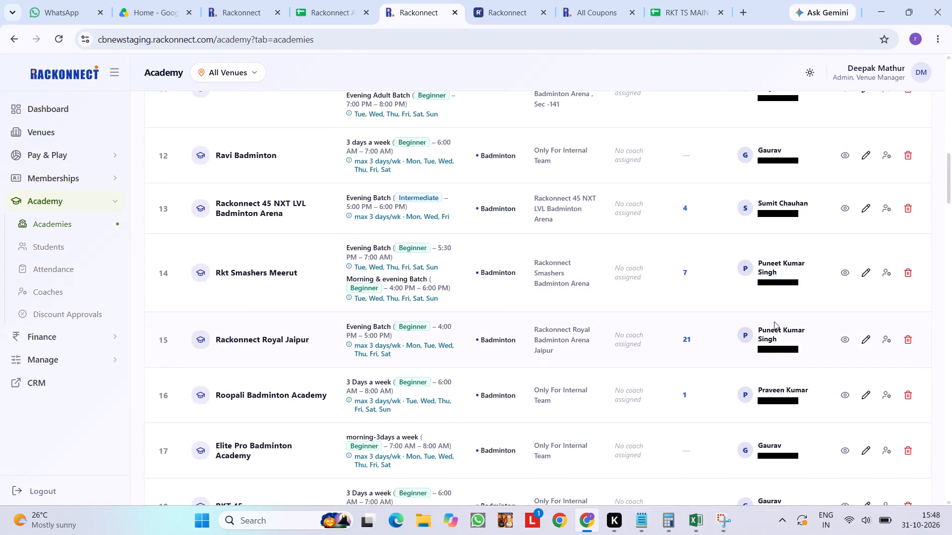
pyautogui.click(865, 338)
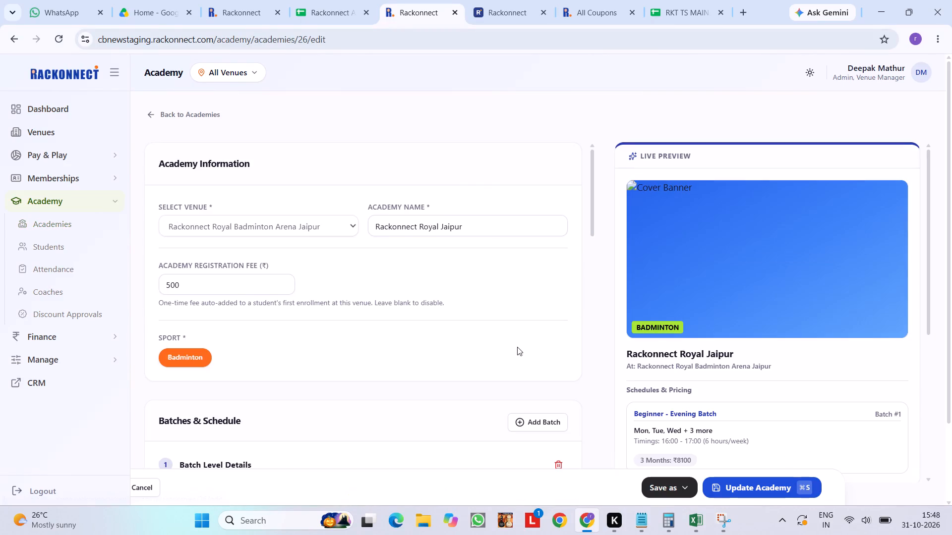
pyautogui.scroll(-15, 444, 331)
pyautogui.scroll(2, 333, 267)
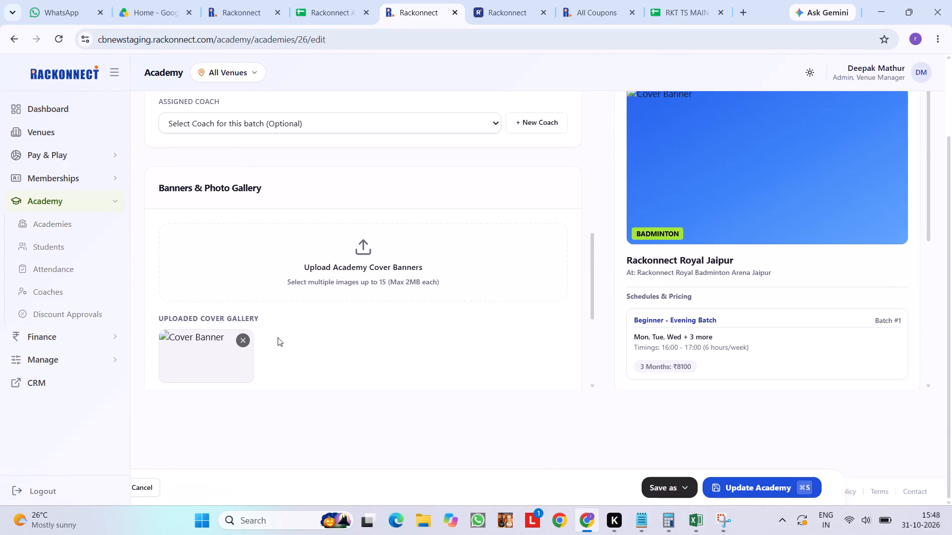
pyautogui.click(243, 335)
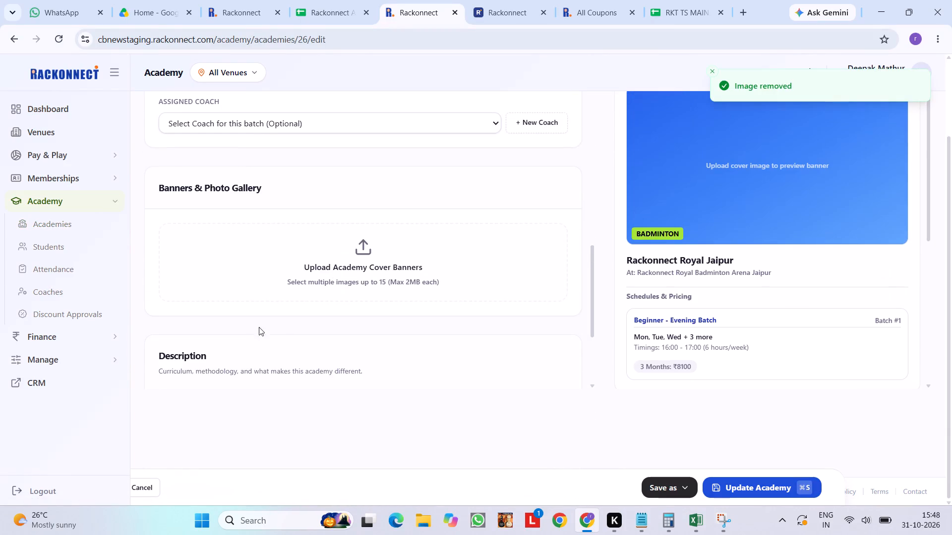
pyautogui.click(387, 297)
pyautogui.click(377, 280)
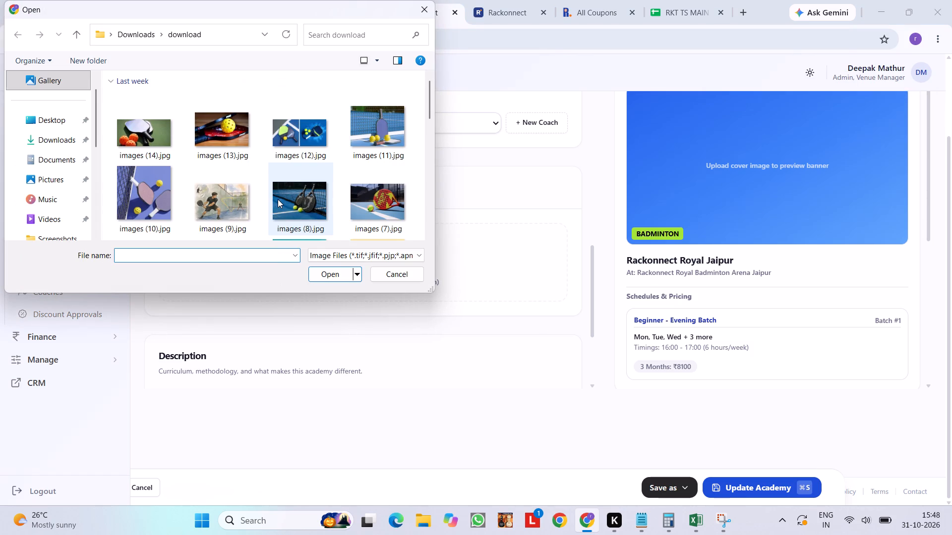
pyautogui.scroll(-1, 278, 199)
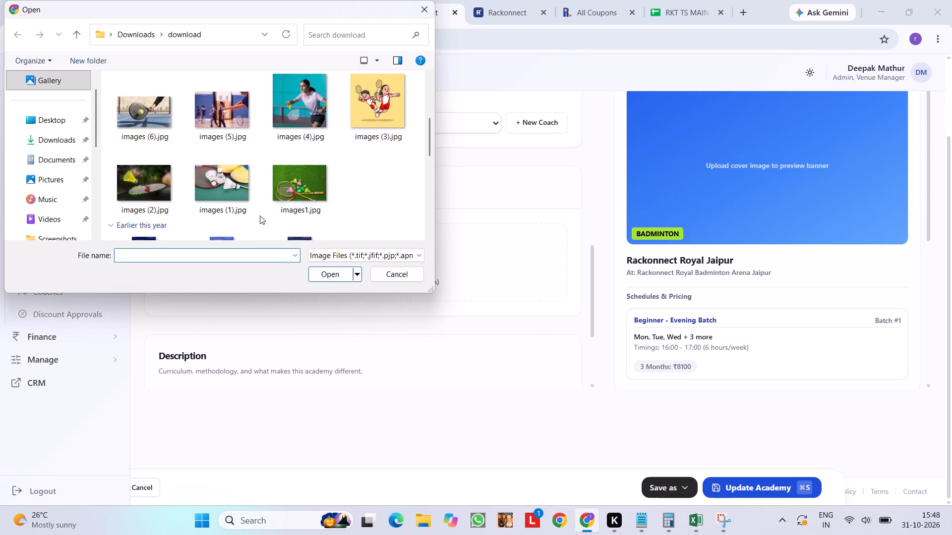
pyautogui.doubleClick(142, 198)
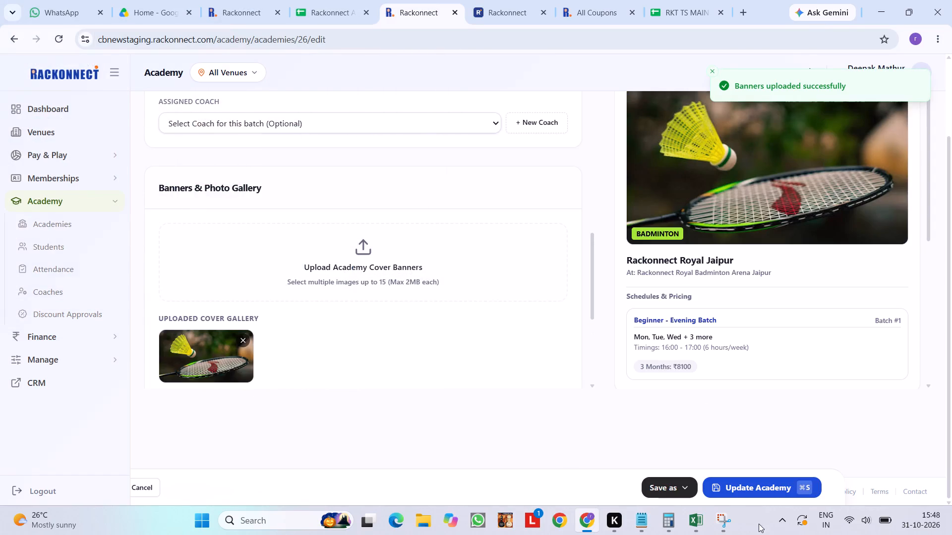
pyautogui.click(743, 481)
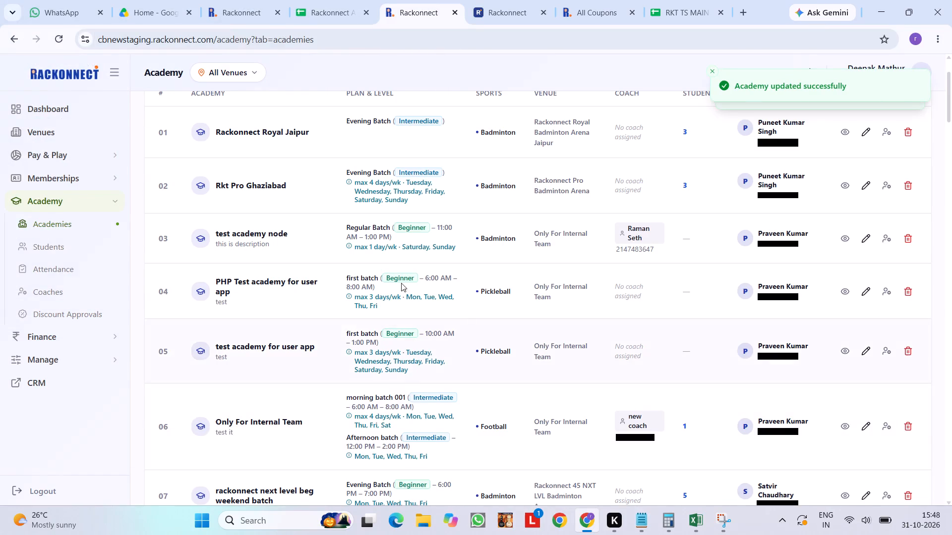
# Recheck the cover banner of the Rackonnect Royal Jaipur academy in row 15 and return to the academies list.
pyautogui.scroll(-4, 662, 329)
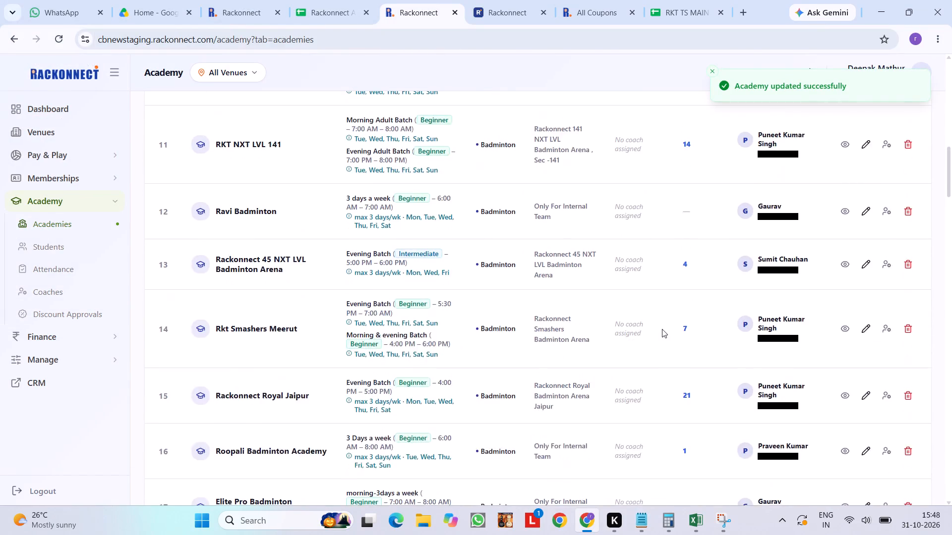
pyautogui.scroll(-4, 662, 329)
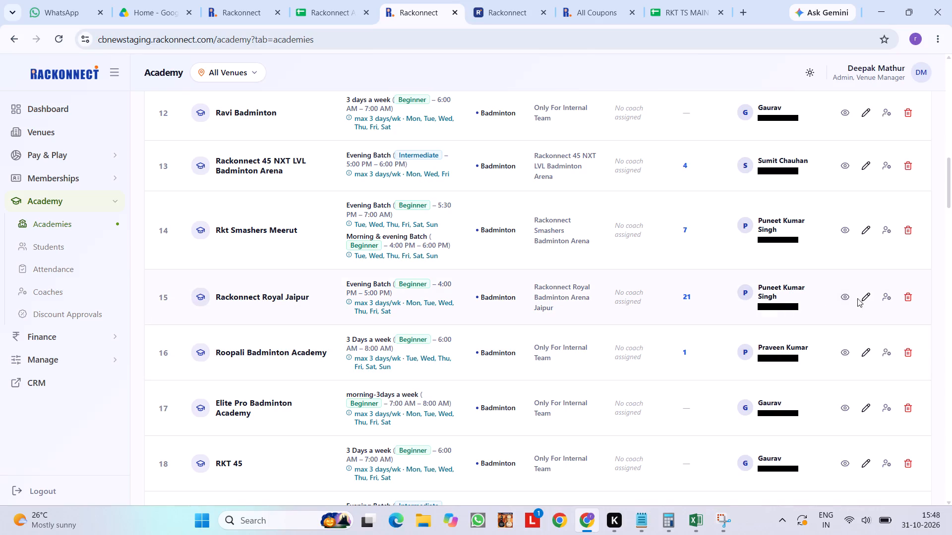
pyautogui.click(864, 298)
pyautogui.hscroll(5, 590, 287)
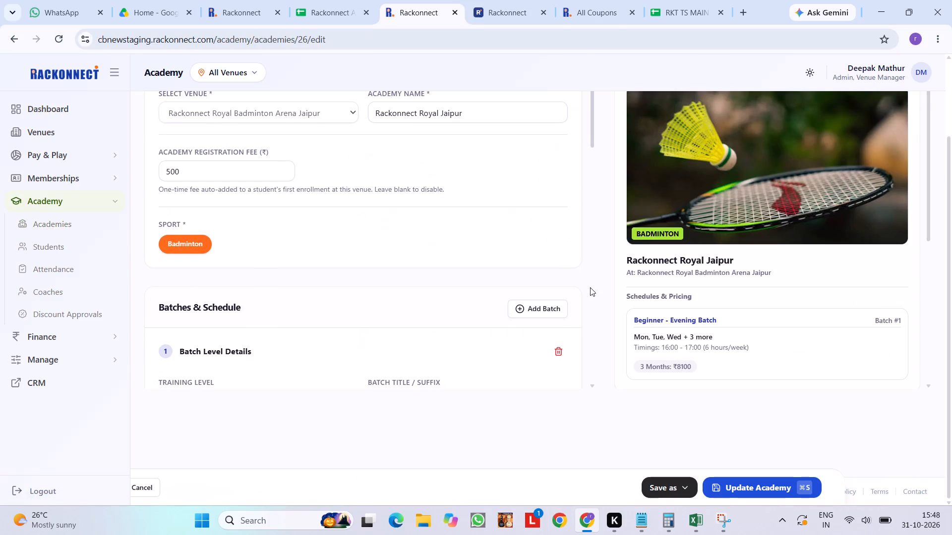
pyautogui.hscroll(7, 590, 287)
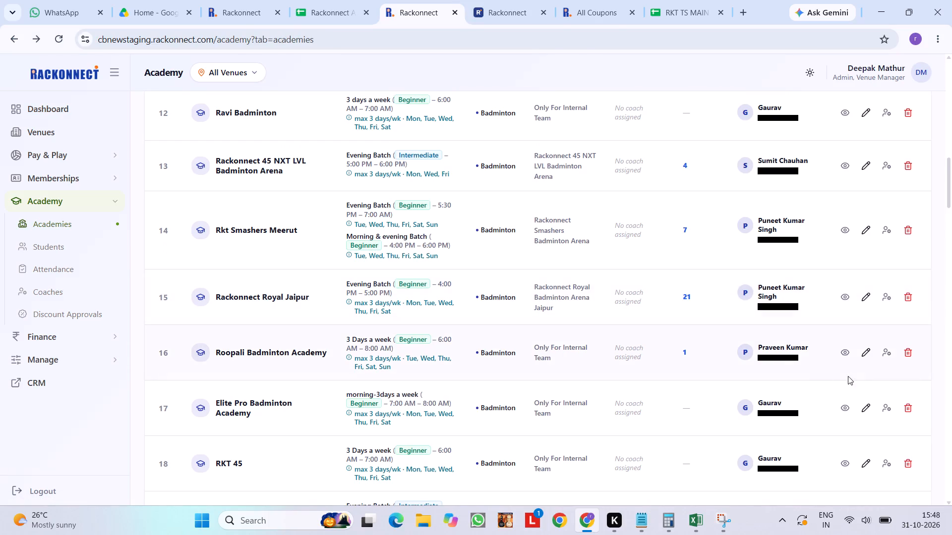
# Replace the broken cover banner of the Roopali Badminton Academy with images (1).jpg and update the academy.
pyautogui.click(867, 354)
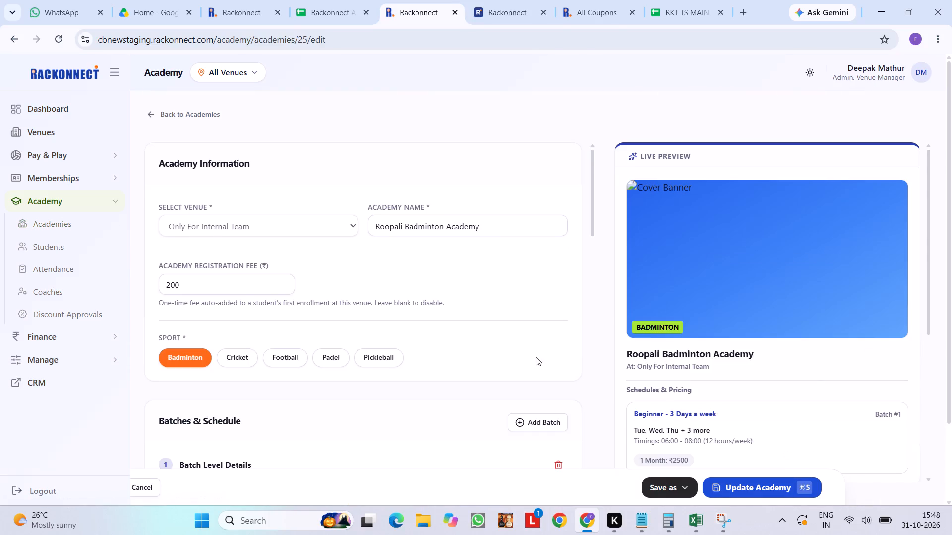
pyautogui.scroll(-6, 536, 357)
pyautogui.scroll(-3, 332, 373)
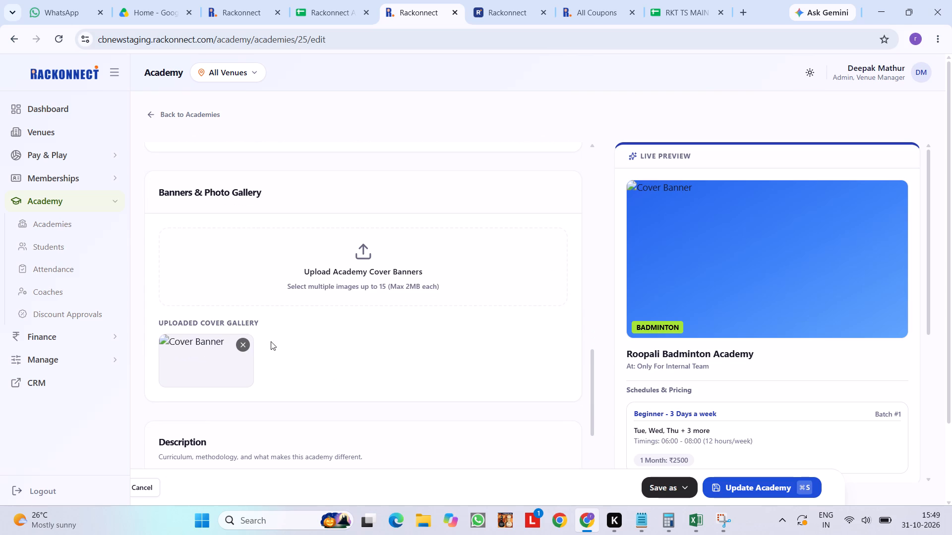
pyautogui.click(240, 340)
pyautogui.click(371, 256)
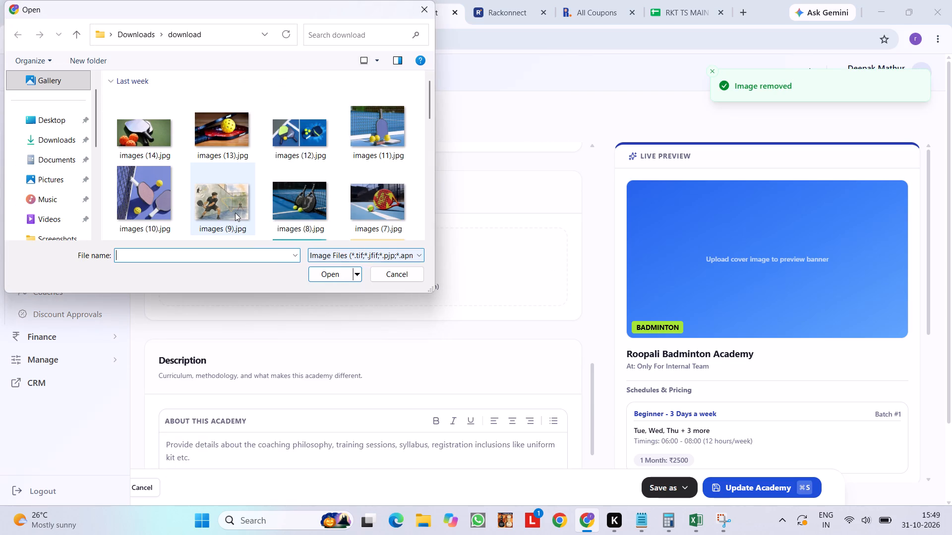
pyautogui.scroll(-1, 235, 213)
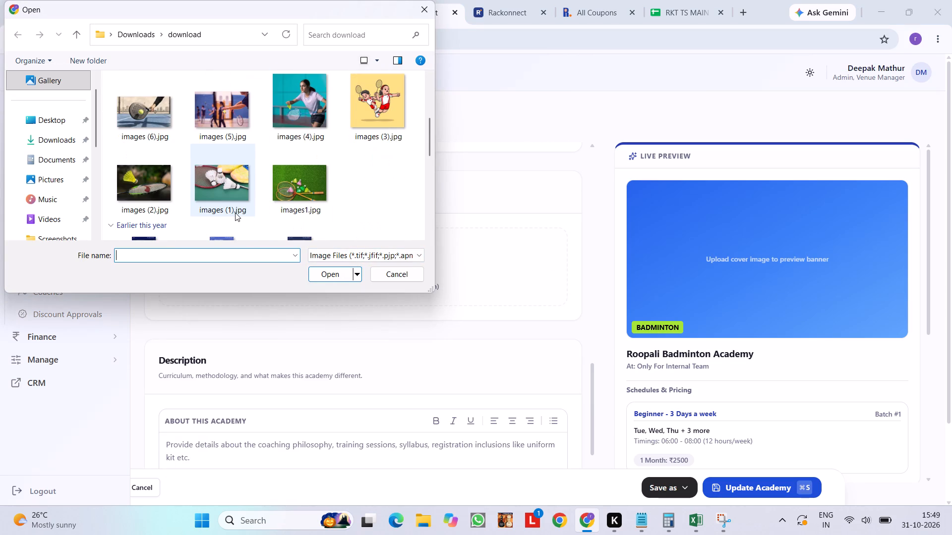
pyautogui.scroll(-1, 235, 213)
pyautogui.click(231, 176)
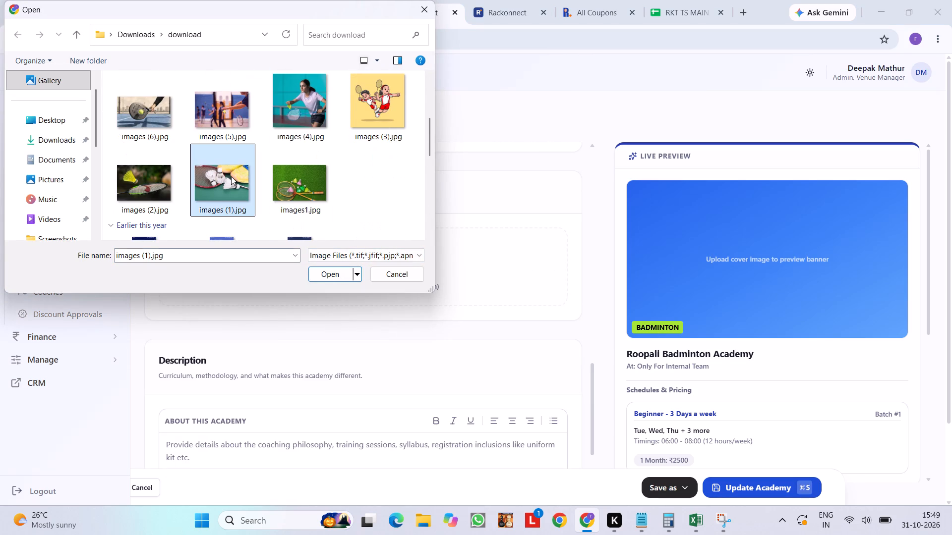
pyautogui.doubleClick(231, 176)
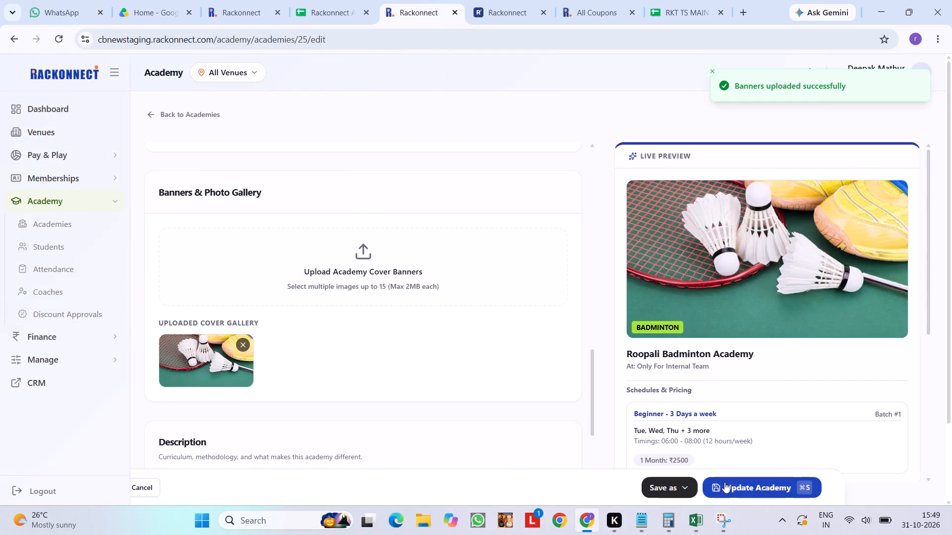
pyautogui.click(729, 482)
# Replace the broken cover banner of the Elite Pro Badminton Academy with images1.jpg and update the academy.
pyautogui.scroll(-2, 484, 348)
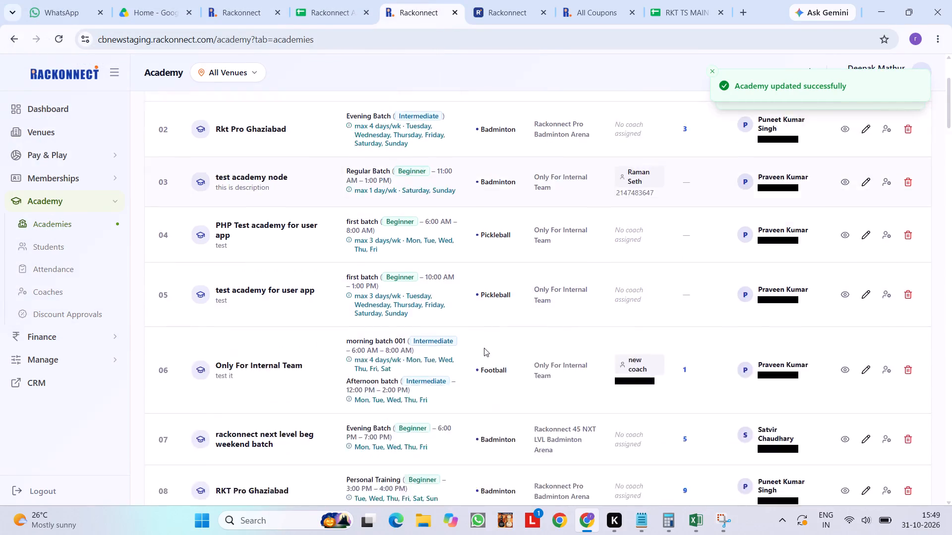
pyautogui.scroll(-8, 484, 348)
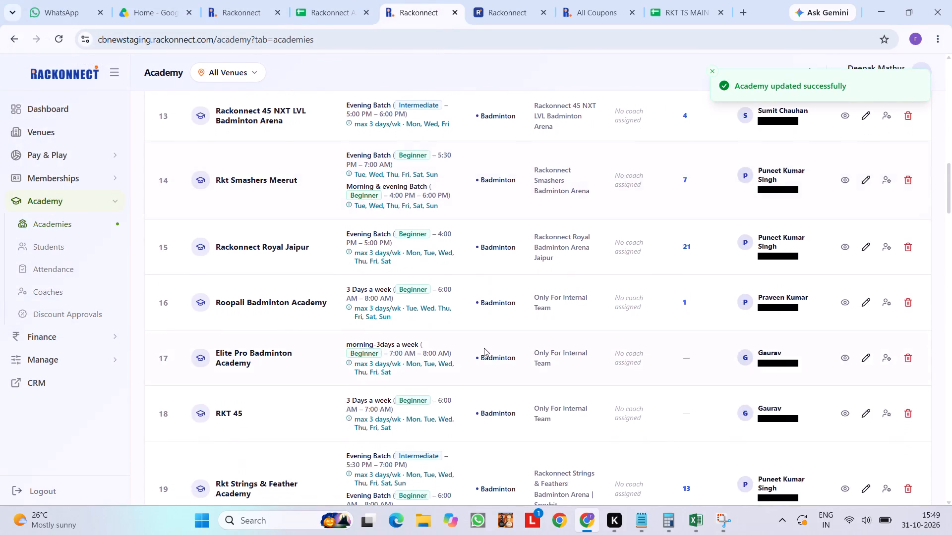
pyautogui.scroll(-2, 484, 348)
pyautogui.click(868, 327)
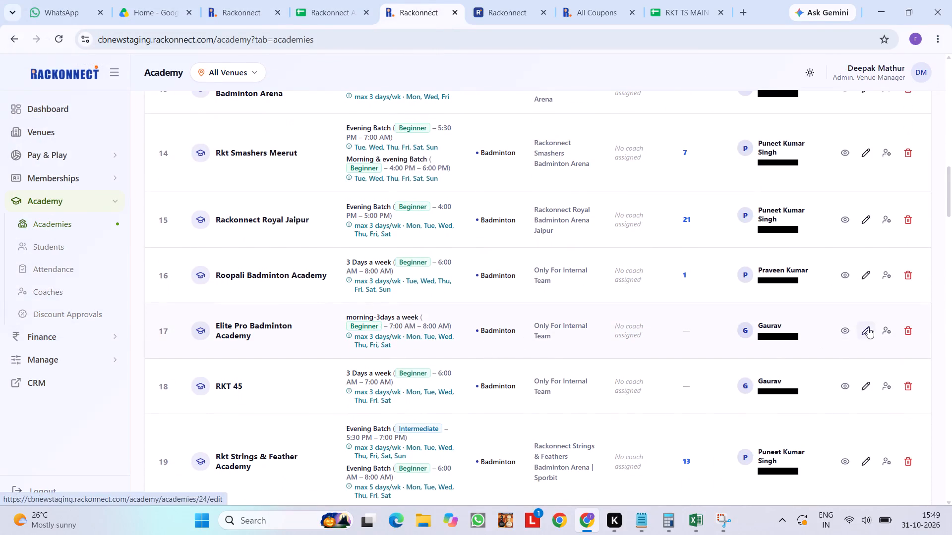
pyautogui.scroll(-7, 417, 349)
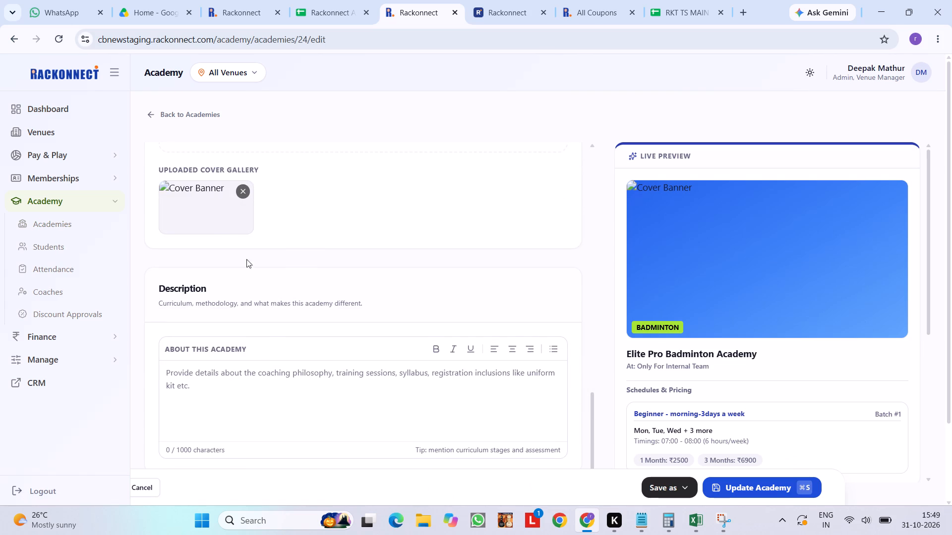
pyautogui.click(241, 187)
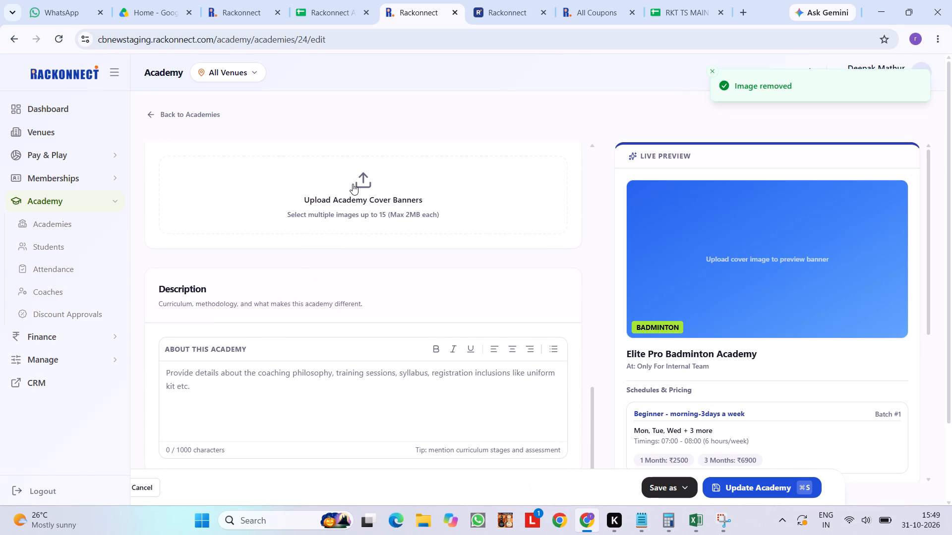
pyautogui.click(353, 184)
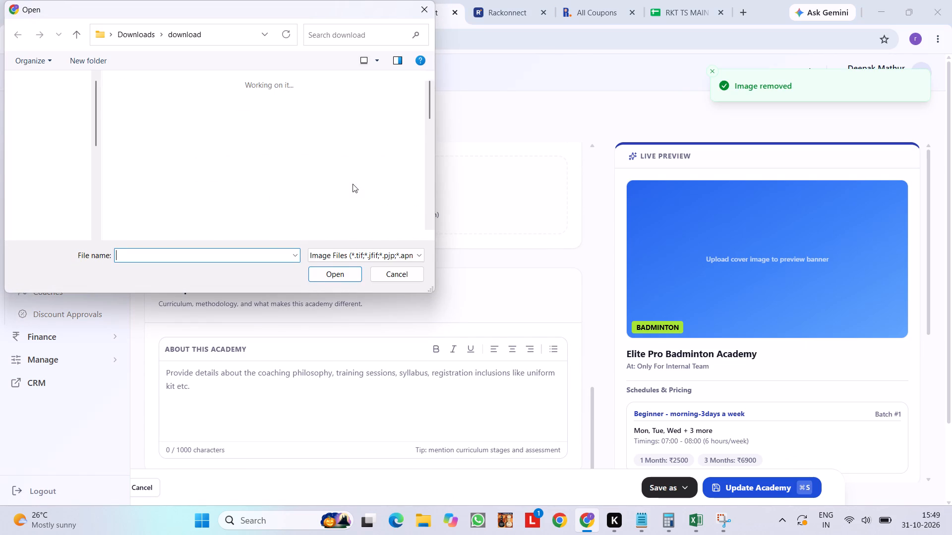
pyautogui.scroll(-1, 311, 208)
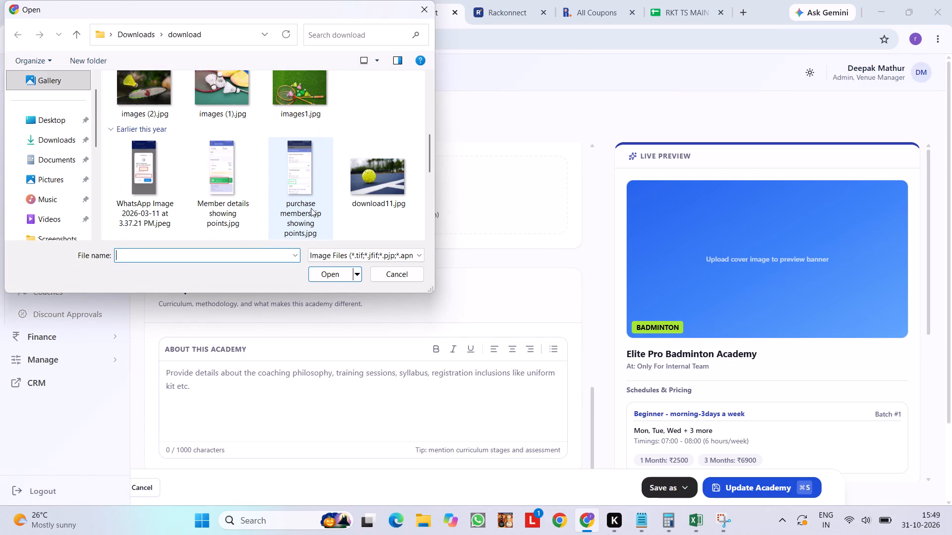
pyautogui.scroll(-1, 311, 208)
pyautogui.doubleClick(298, 102)
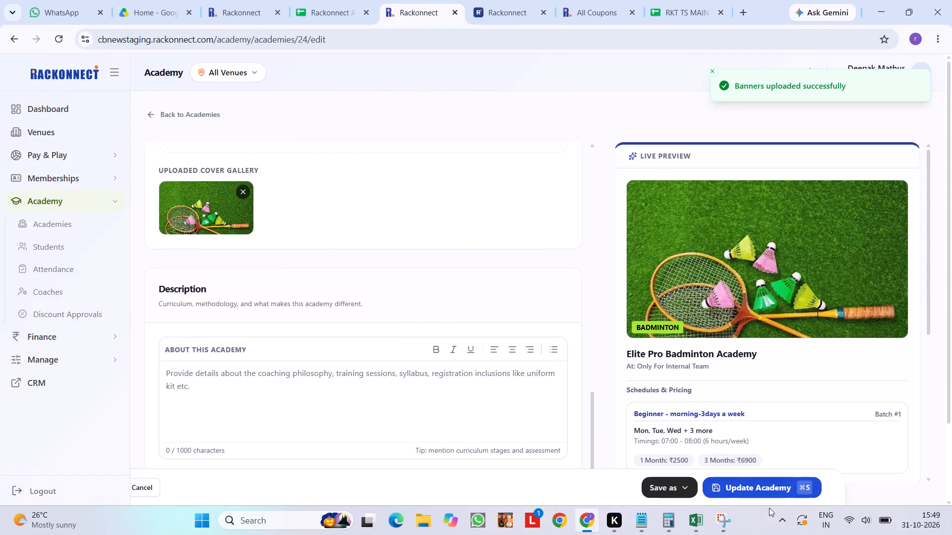
pyautogui.click(762, 493)
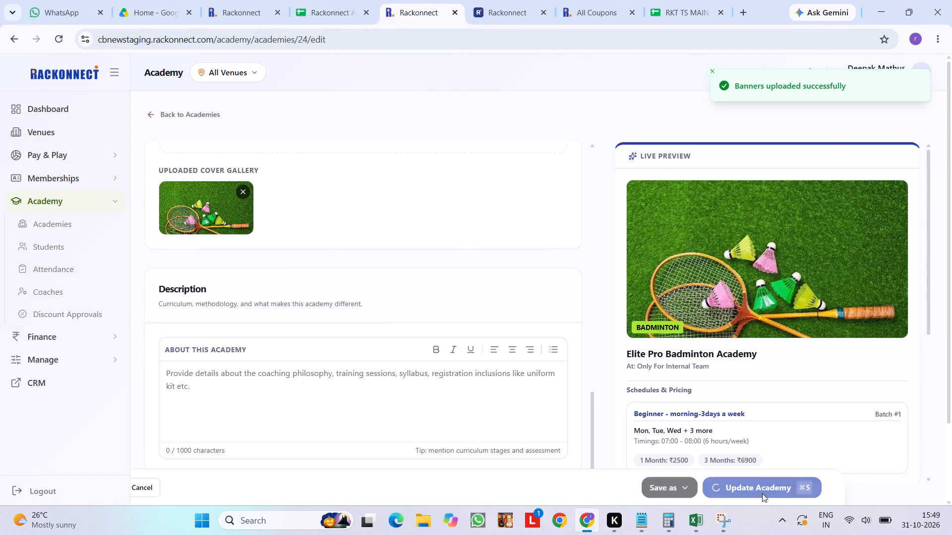
# Recheck the cover banner of the Elite Pro Badminton Academy and return to the academies list.
pyautogui.scroll(-8, 640, 313)
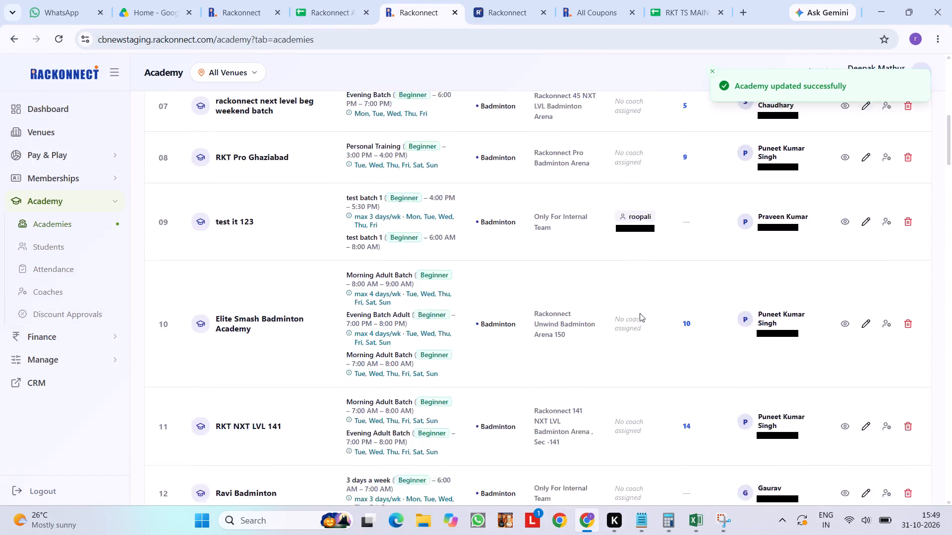
pyautogui.scroll(-7, 640, 313)
pyautogui.scroll(1, 640, 313)
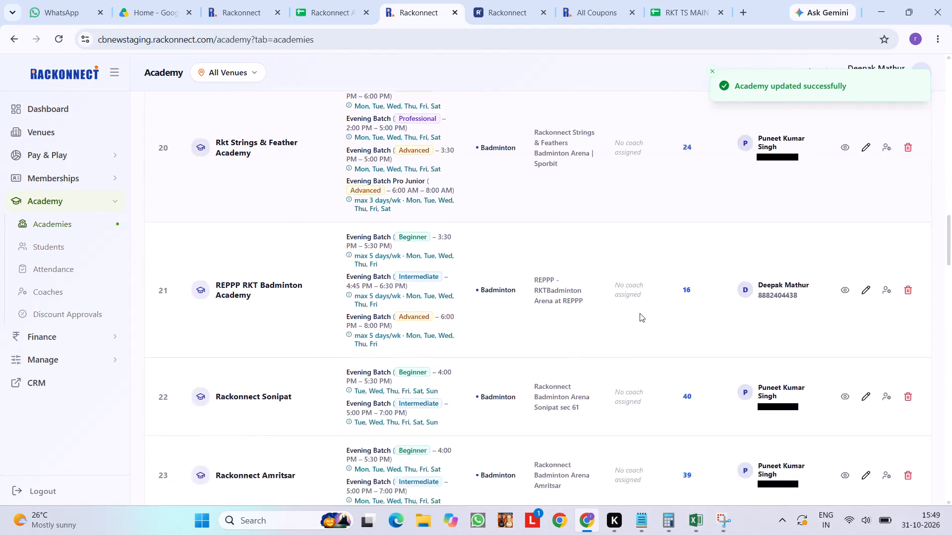
pyautogui.scroll(4, 640, 313)
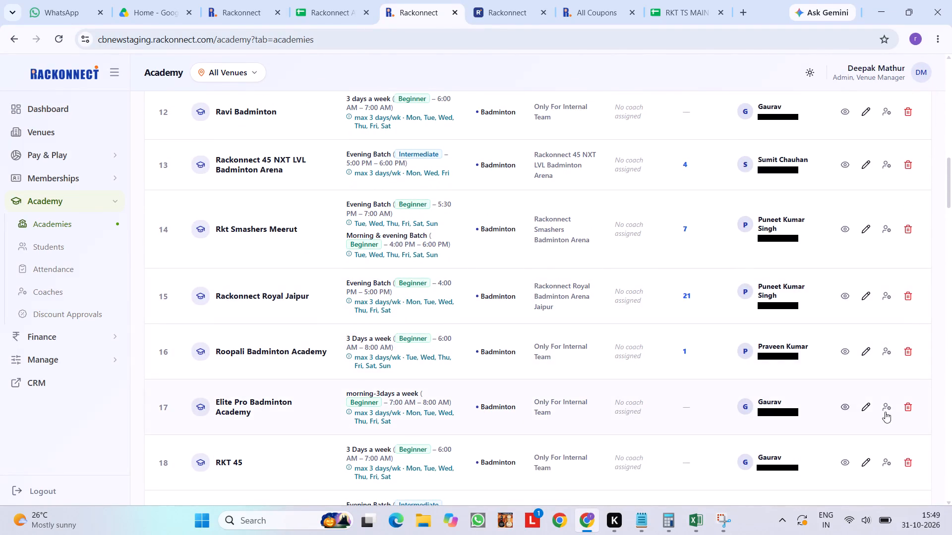
pyautogui.click(861, 405)
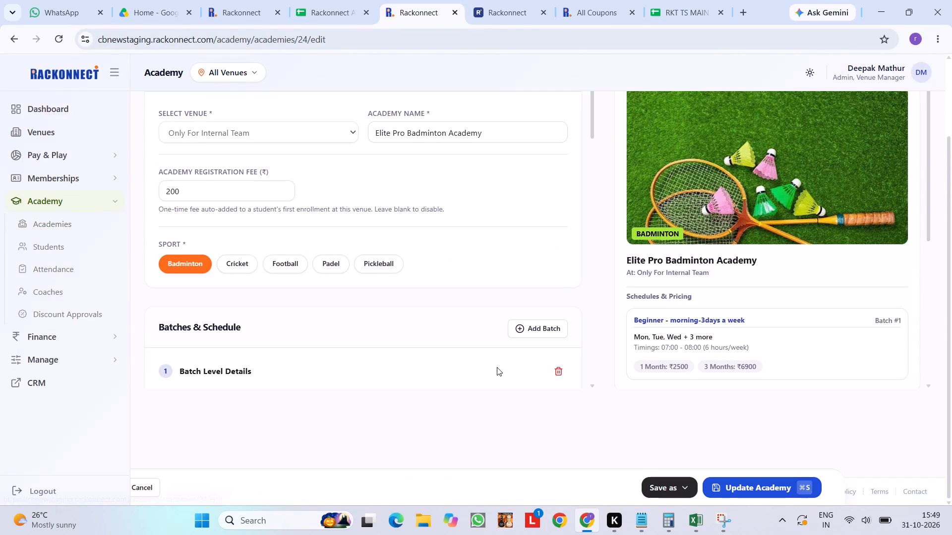
pyautogui.hscroll(5, 497, 367)
# Replace the broken cover banner of the RKT 45 academy with download11.jpg and update the academy.
pyautogui.scroll(-3, 649, 370)
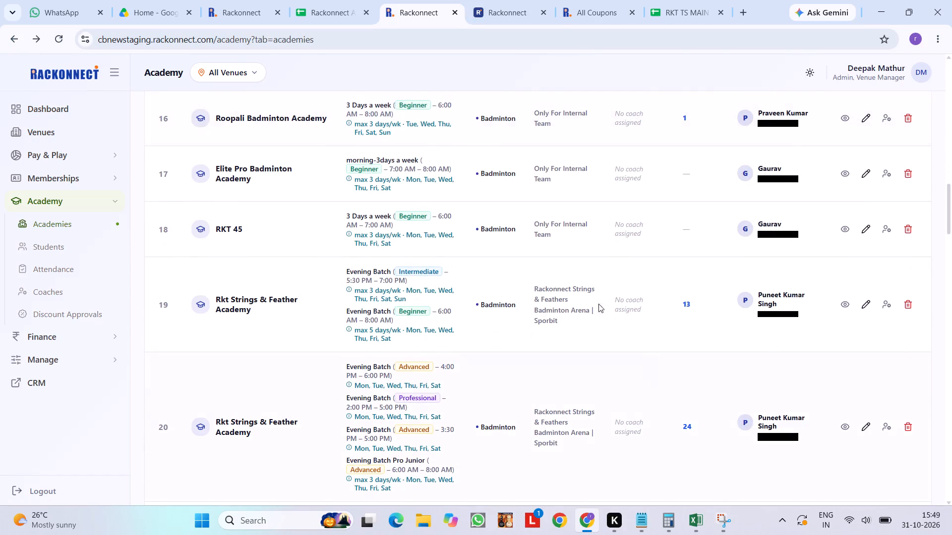
pyautogui.click(863, 230)
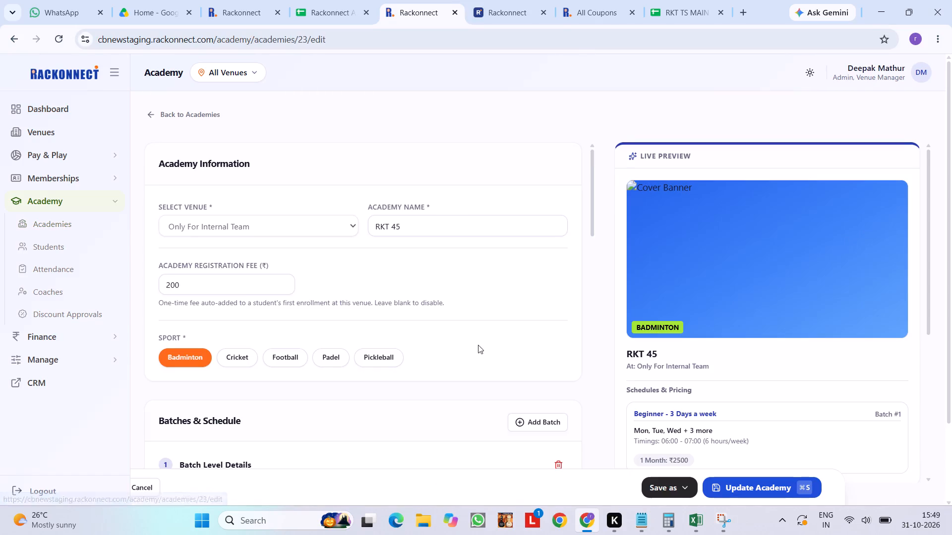
pyautogui.scroll(-14, 424, 341)
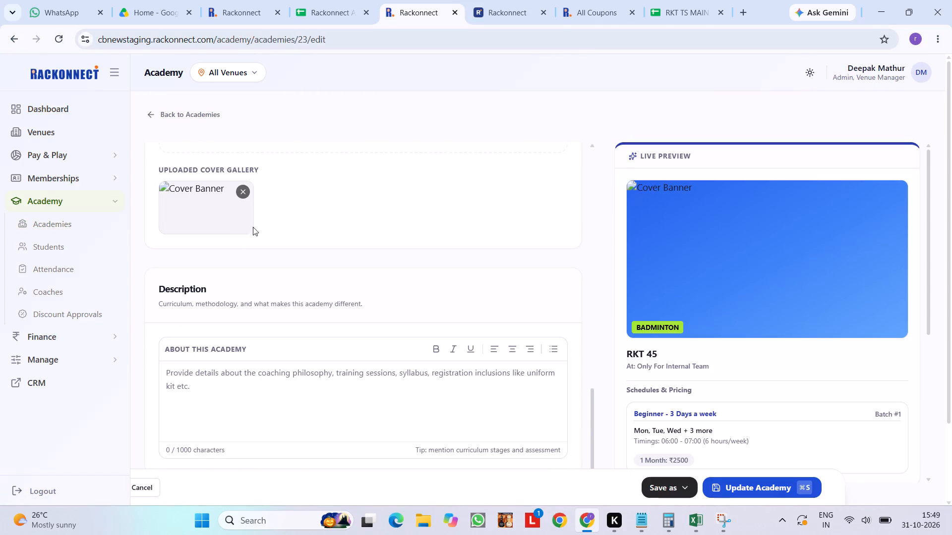
pyautogui.click(238, 187)
pyautogui.click(343, 203)
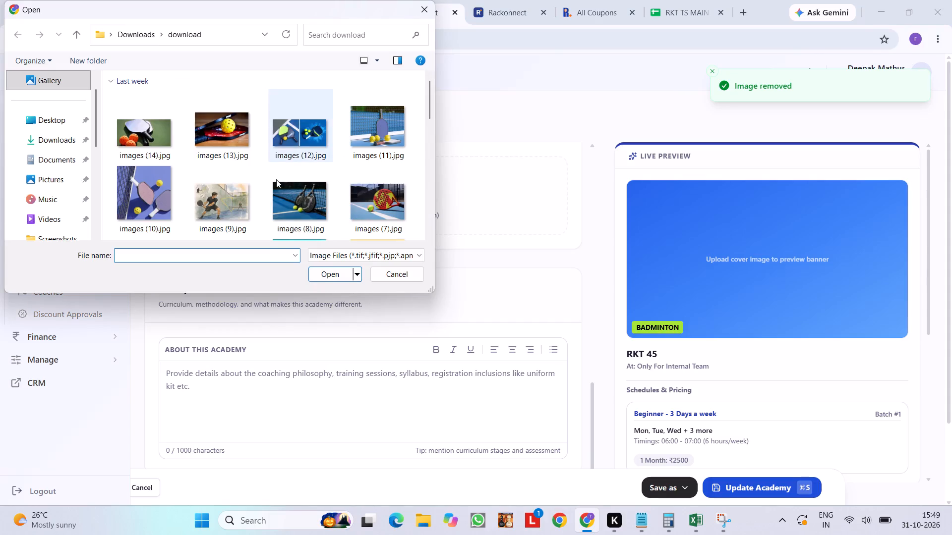
pyautogui.scroll(-1, 276, 179)
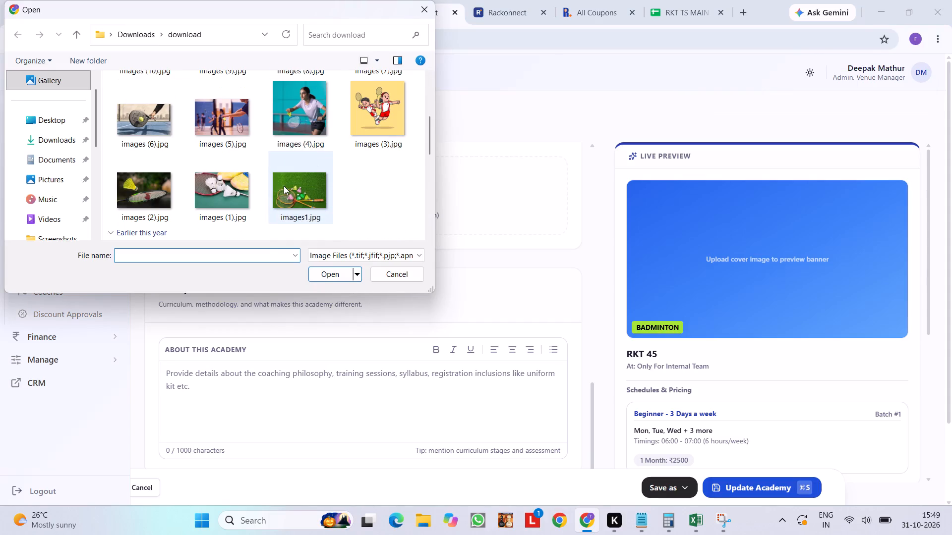
pyautogui.scroll(-1, 284, 182)
pyautogui.doubleClick(380, 91)
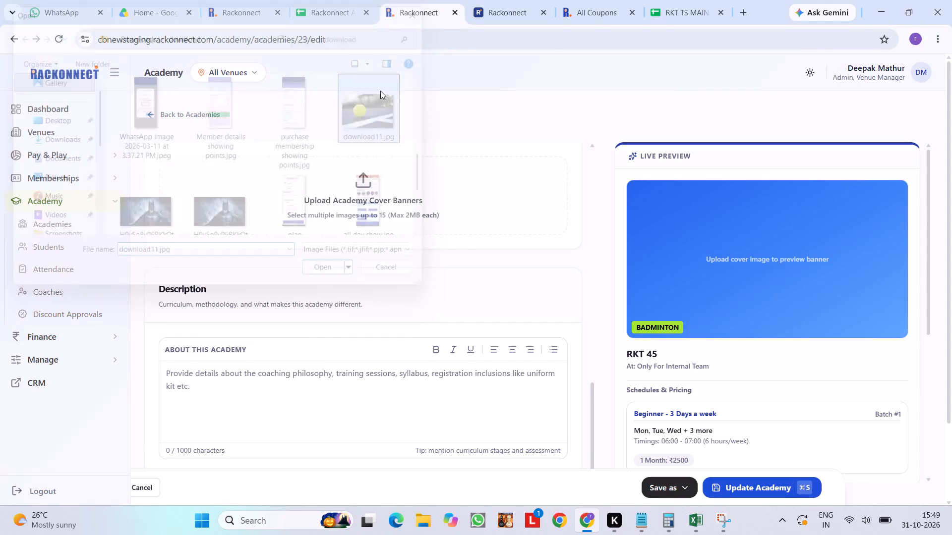
pyautogui.click(773, 483)
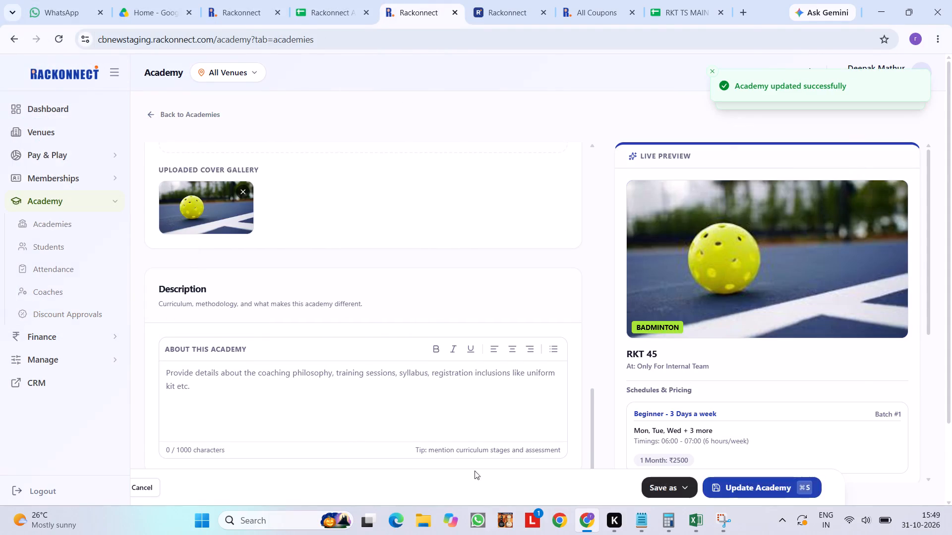
# Recheck the cover banner of the RKT 45 academy and return to the academies list.
pyautogui.scroll(-5, 553, 312)
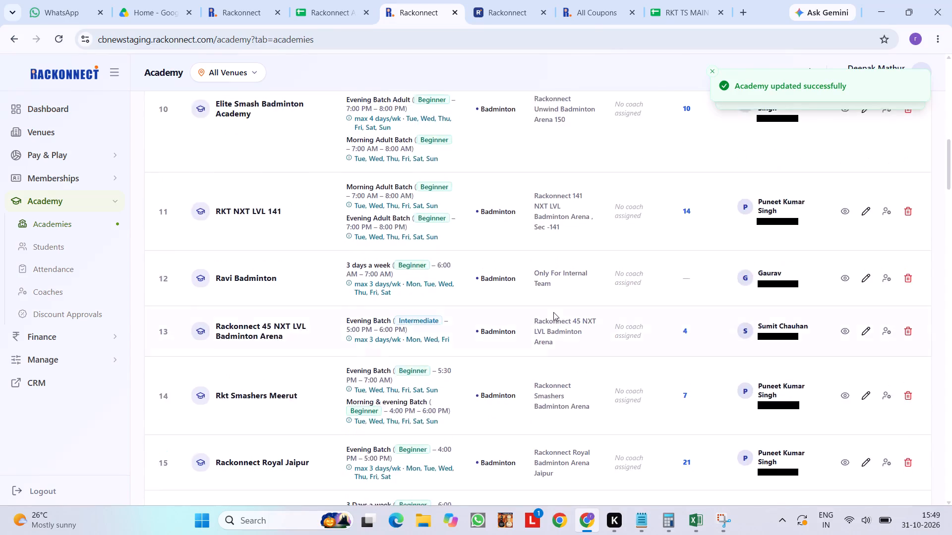
pyautogui.scroll(-5, 553, 312)
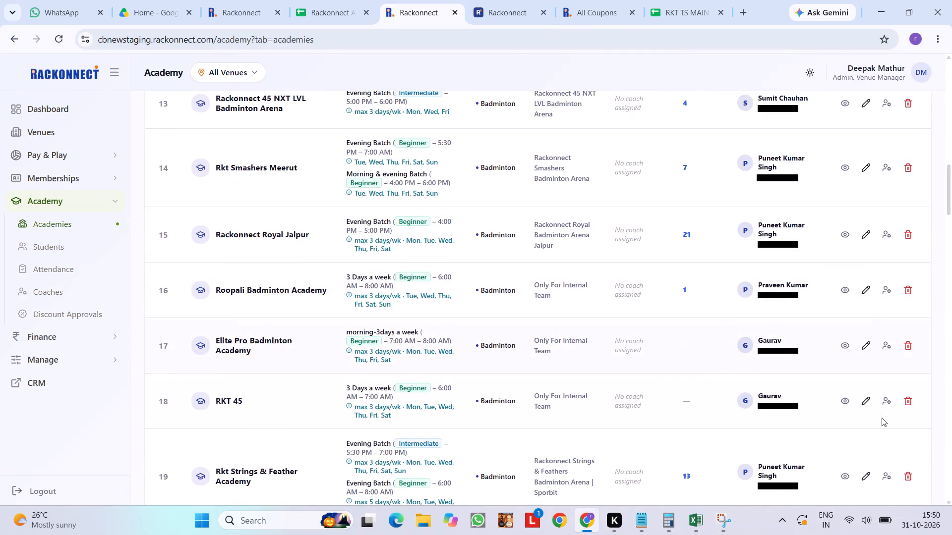
pyautogui.click(866, 400)
pyautogui.hscroll(3, 866, 400)
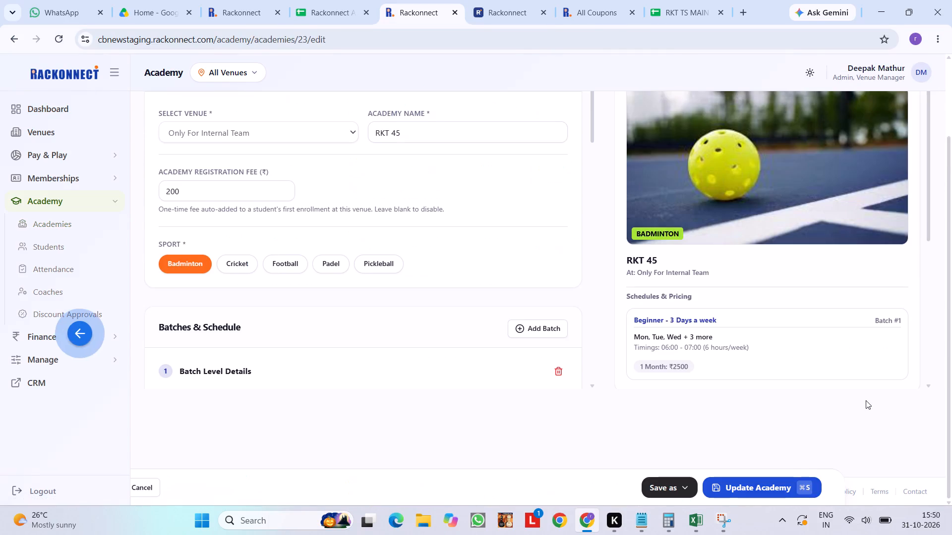
pyautogui.hscroll(1, 866, 400)
# Open the Rkt Strings & Feather Academy in row 19 for editing and remove its broken cover banner.
pyautogui.scroll(-2, 866, 400)
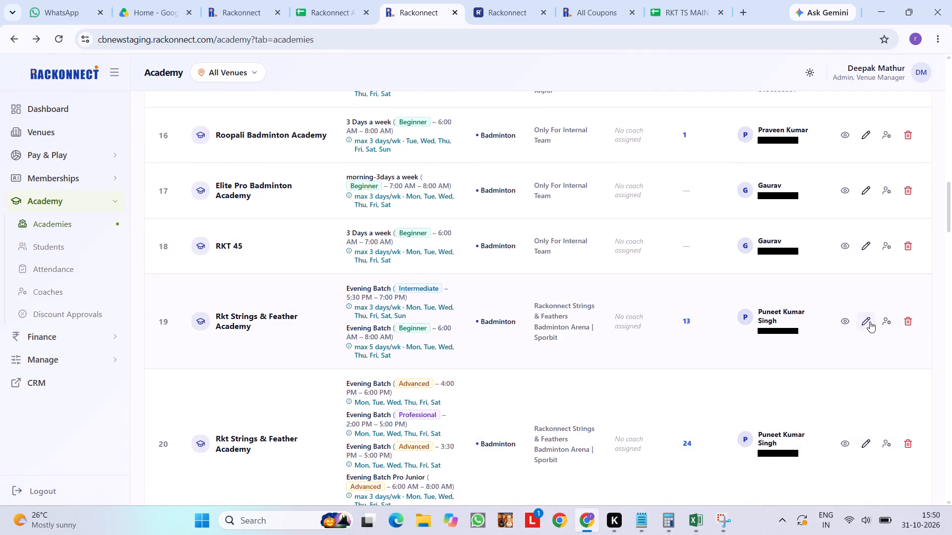
pyautogui.click(870, 321)
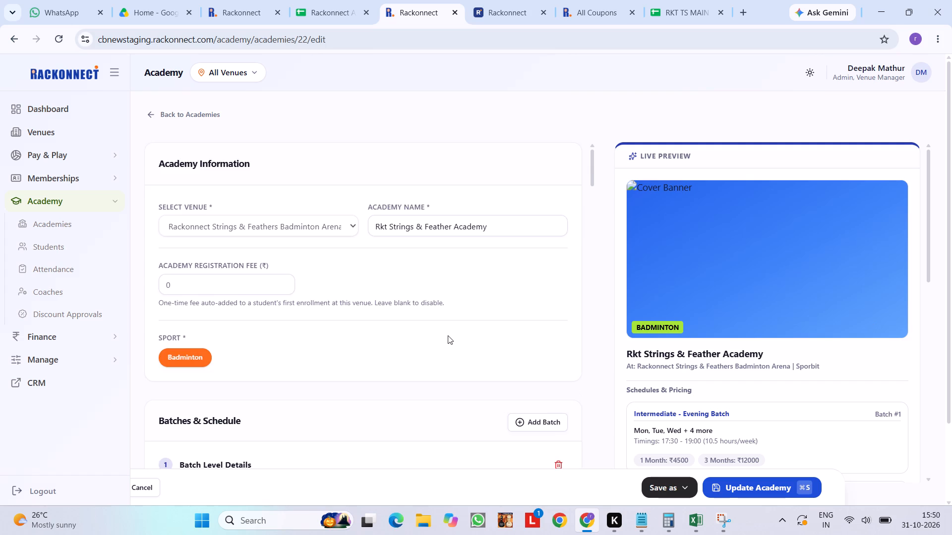
pyautogui.scroll(-17, 448, 335)
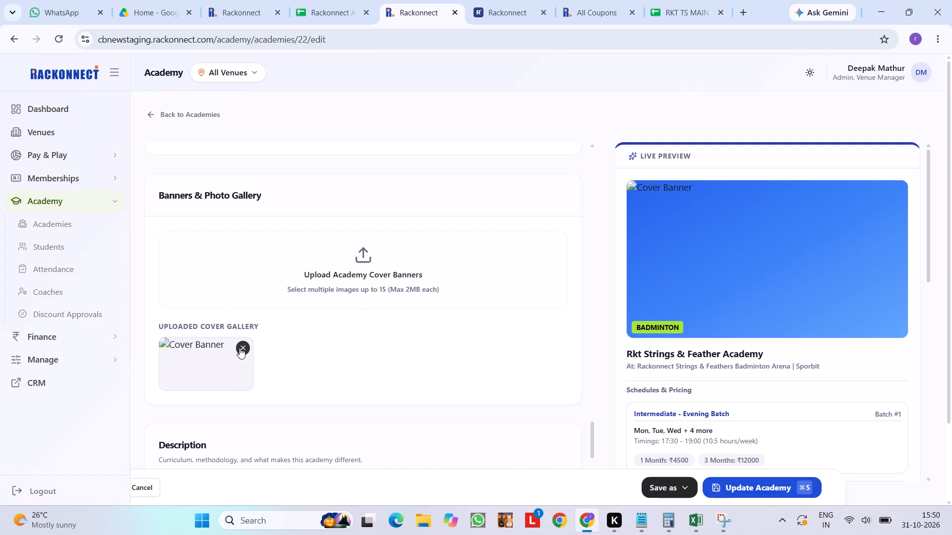
pyautogui.click(239, 348)
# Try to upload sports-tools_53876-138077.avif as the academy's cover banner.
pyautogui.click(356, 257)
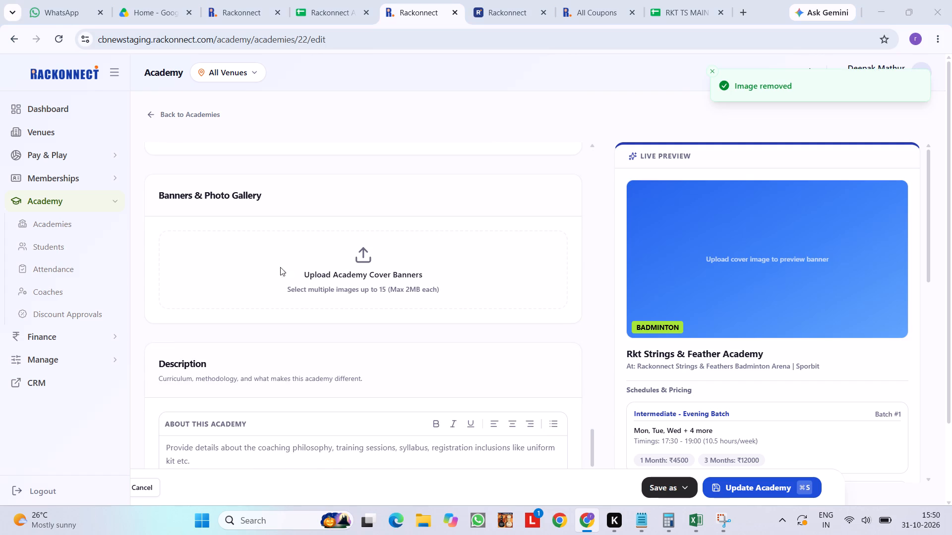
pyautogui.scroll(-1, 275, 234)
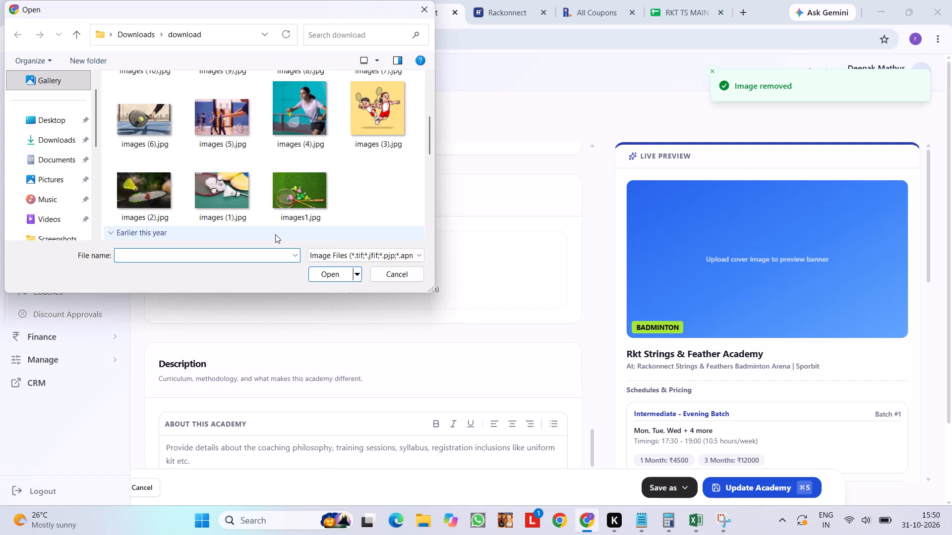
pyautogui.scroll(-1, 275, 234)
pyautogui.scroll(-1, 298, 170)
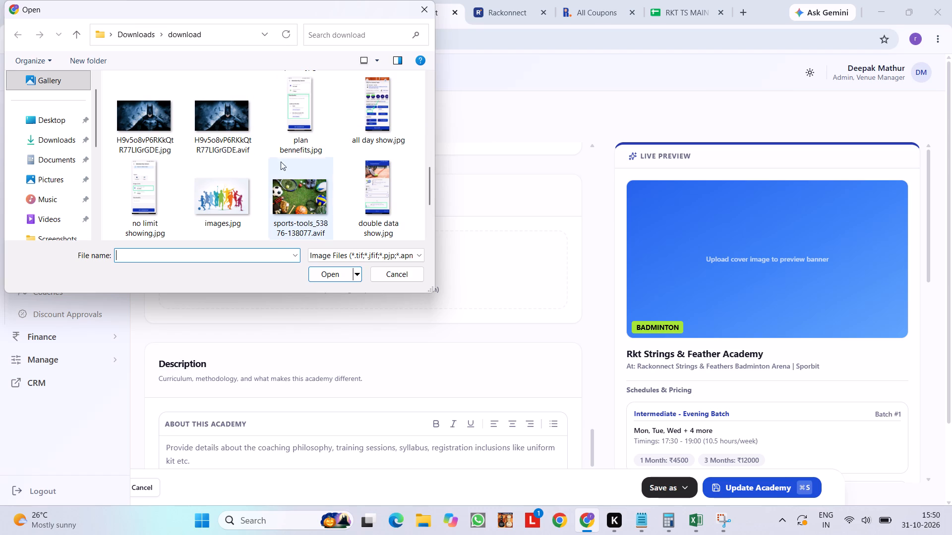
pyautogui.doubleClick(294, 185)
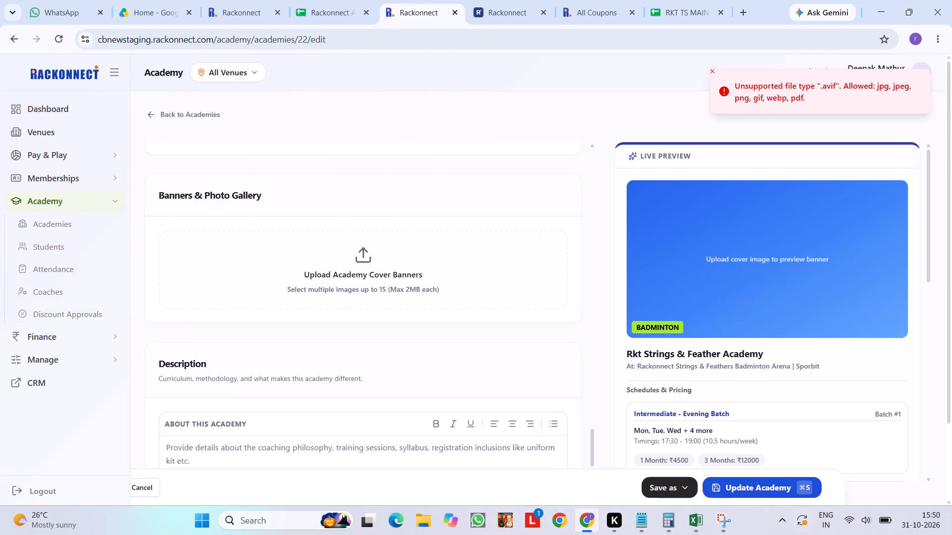
# Upload images.jpg as the cover banner of the Rkt Strings & Feather Academy and update the academy.
pyautogui.click(368, 252)
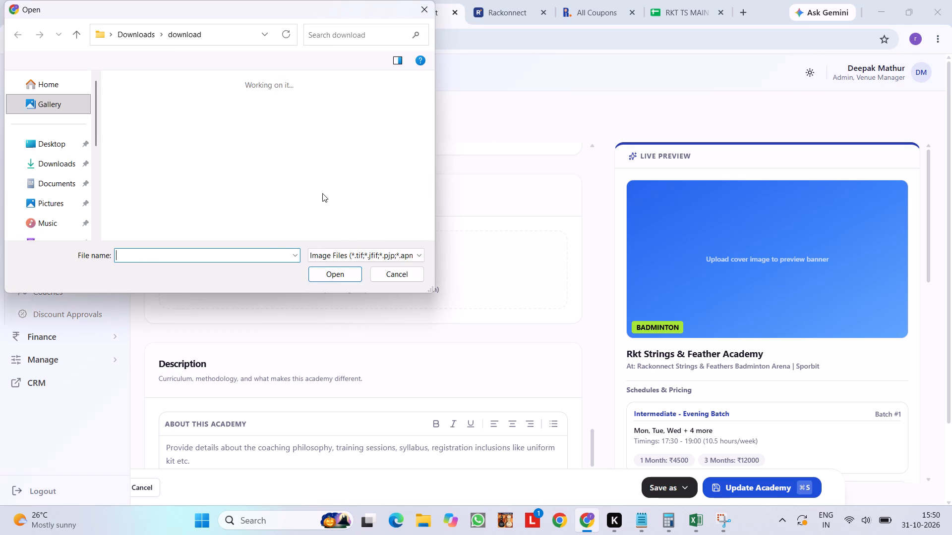
pyautogui.scroll(-9, 322, 193)
pyautogui.scroll(1, 322, 193)
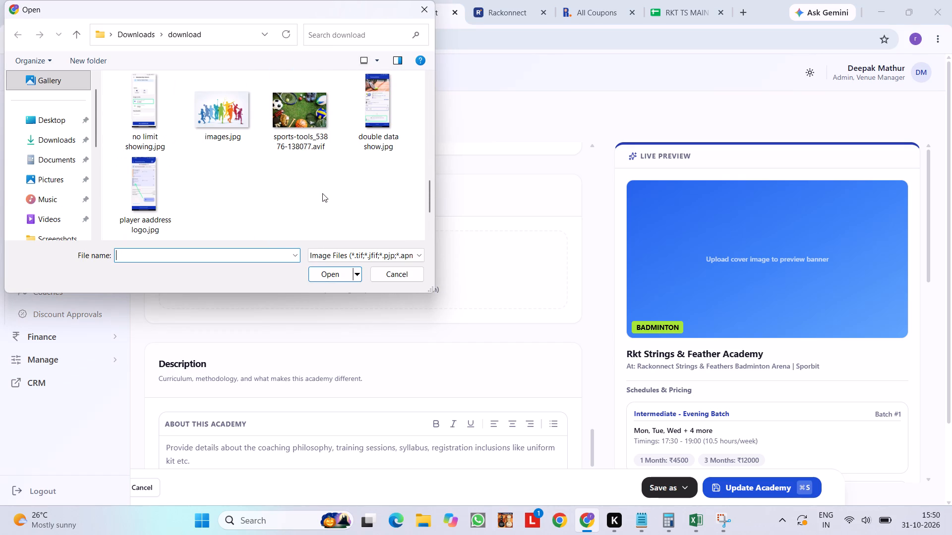
pyautogui.scroll(1, 322, 193)
pyautogui.doubleClick(211, 117)
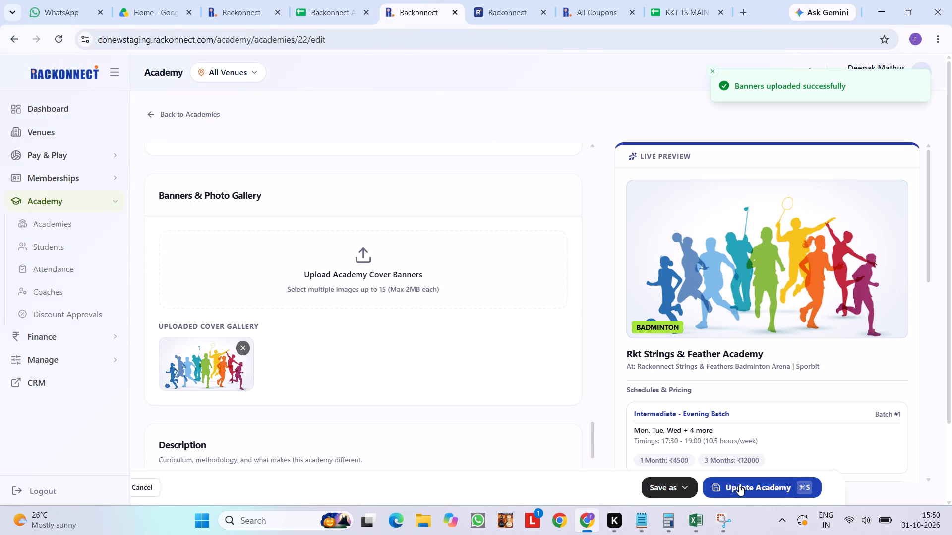
pyautogui.click(739, 485)
# Replace the broken cover banner of the Rkt Strings & Feather Academy in row 20 with download.jpg and update the academy.
pyautogui.scroll(-8, 343, 289)
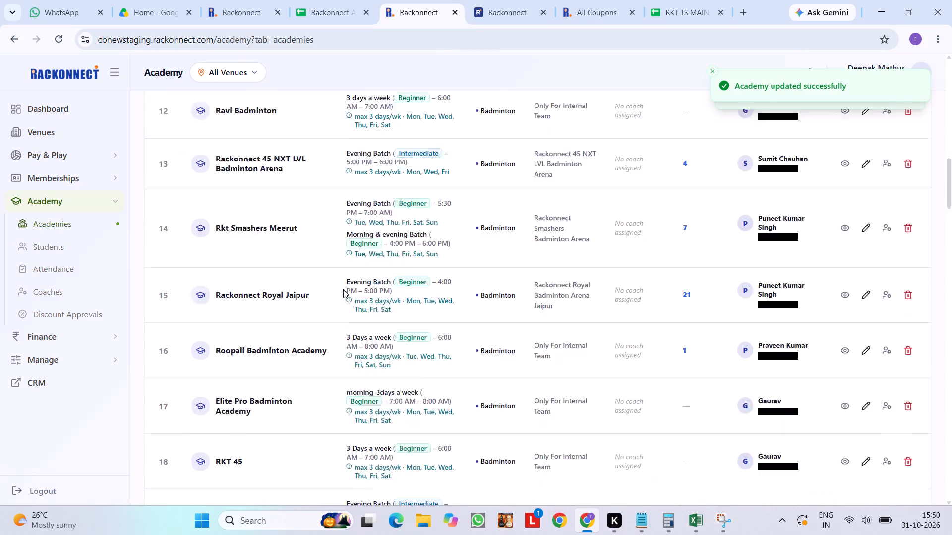
pyautogui.scroll(-14, 343, 289)
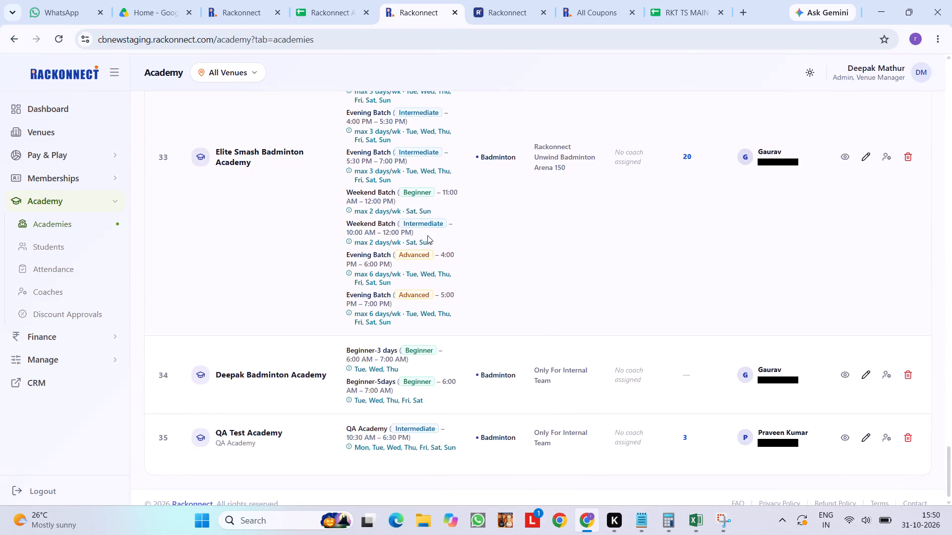
pyautogui.scroll(6, 541, 329)
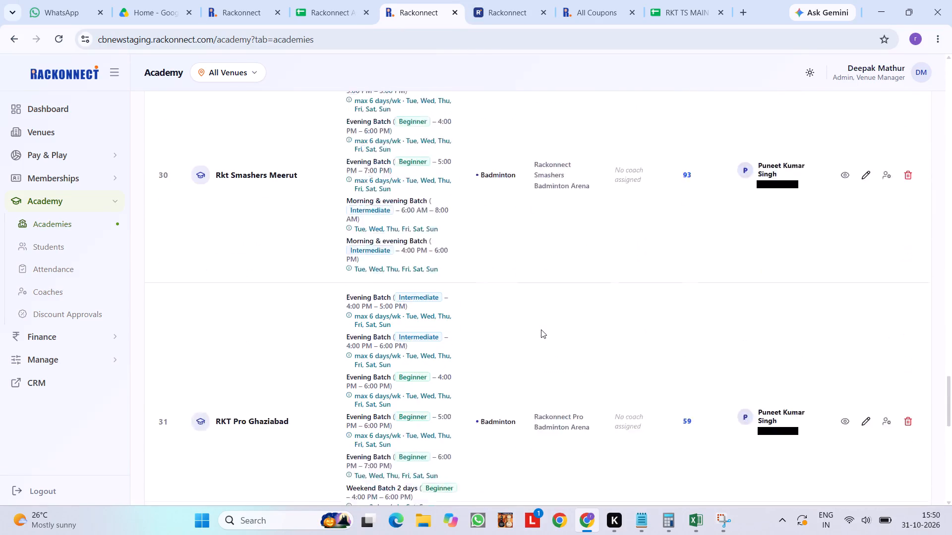
pyautogui.scroll(13, 541, 329)
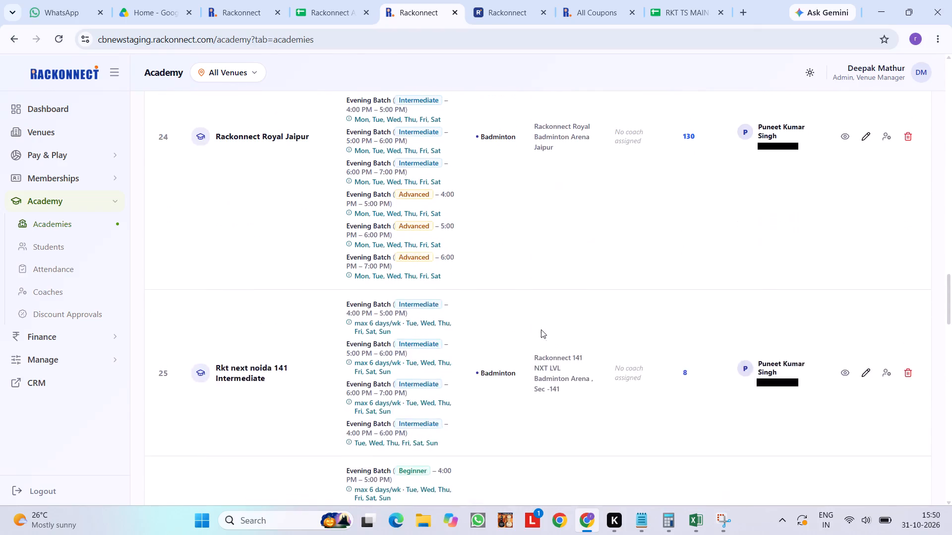
pyautogui.scroll(10, 541, 329)
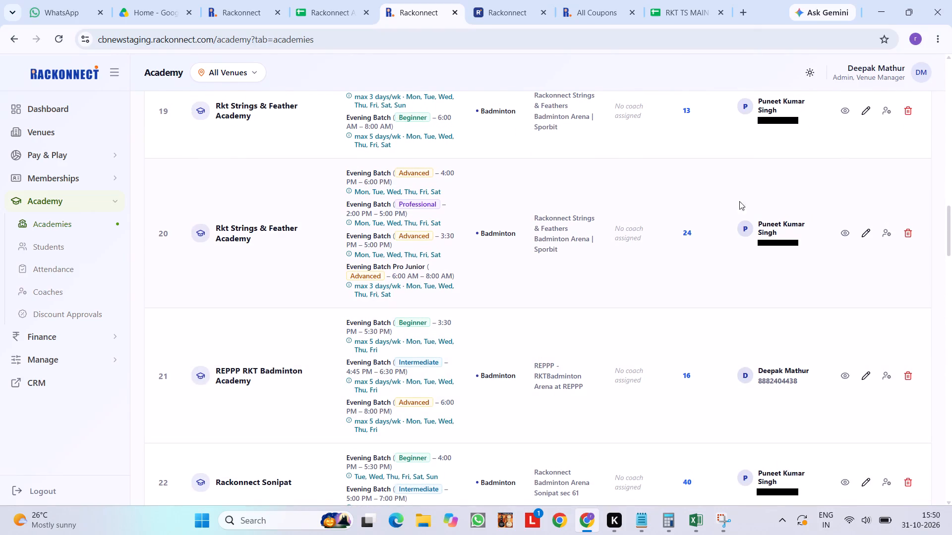
pyautogui.click(872, 233)
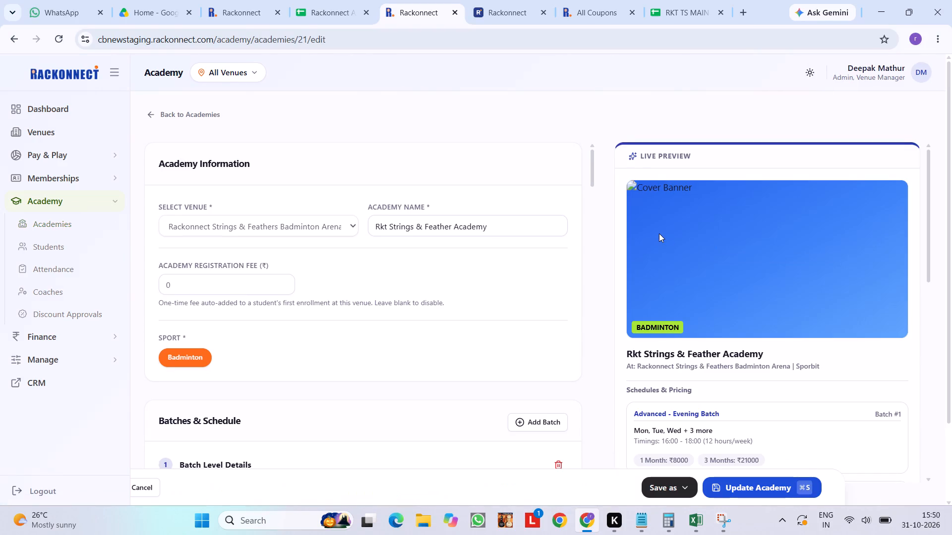
pyautogui.scroll(-12, 302, 315)
pyautogui.scroll(-11, 302, 315)
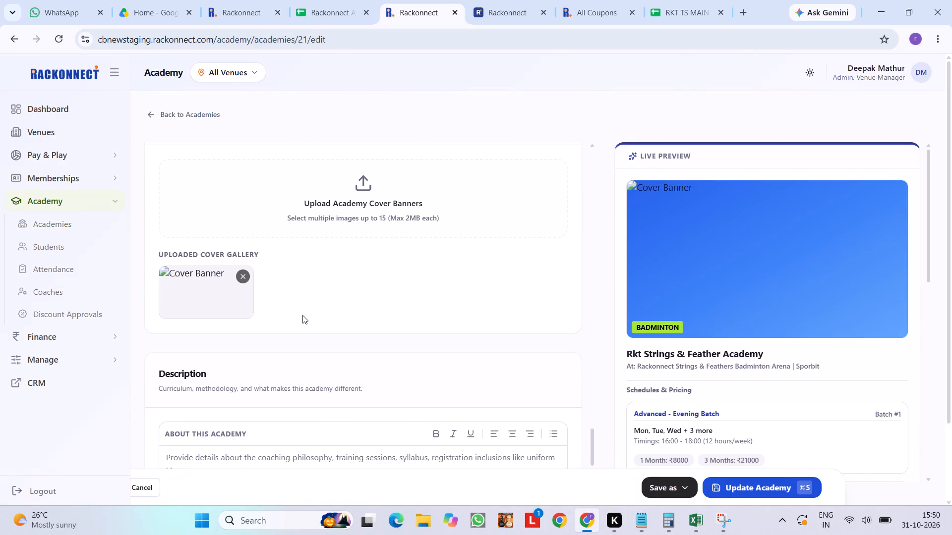
pyautogui.click(243, 190)
pyautogui.scroll(1, 356, 204)
pyautogui.click(359, 239)
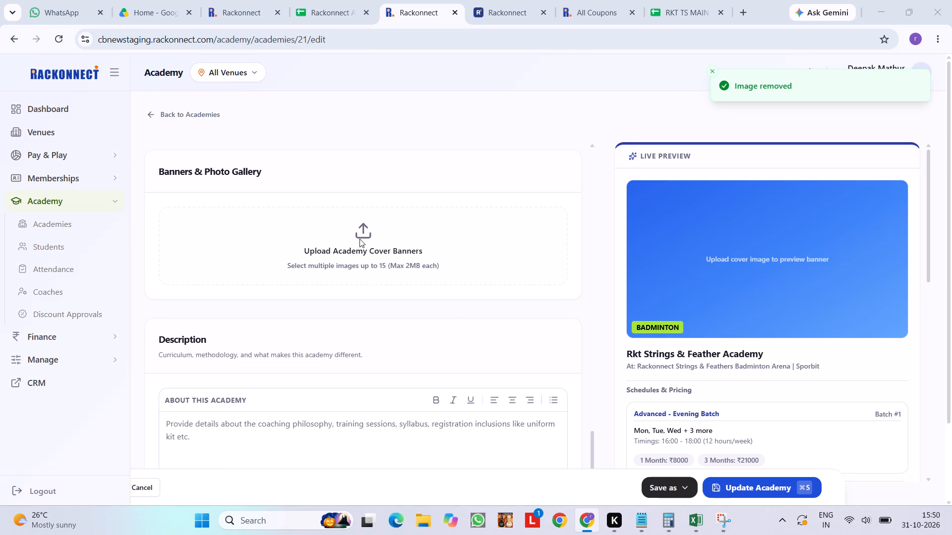
pyautogui.scroll(-1, 230, 201)
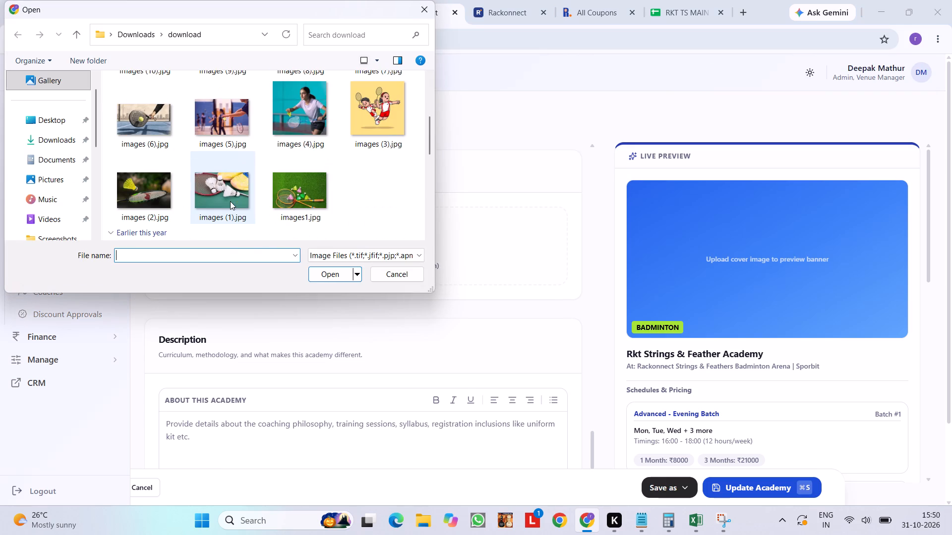
pyautogui.scroll(-1, 230, 201)
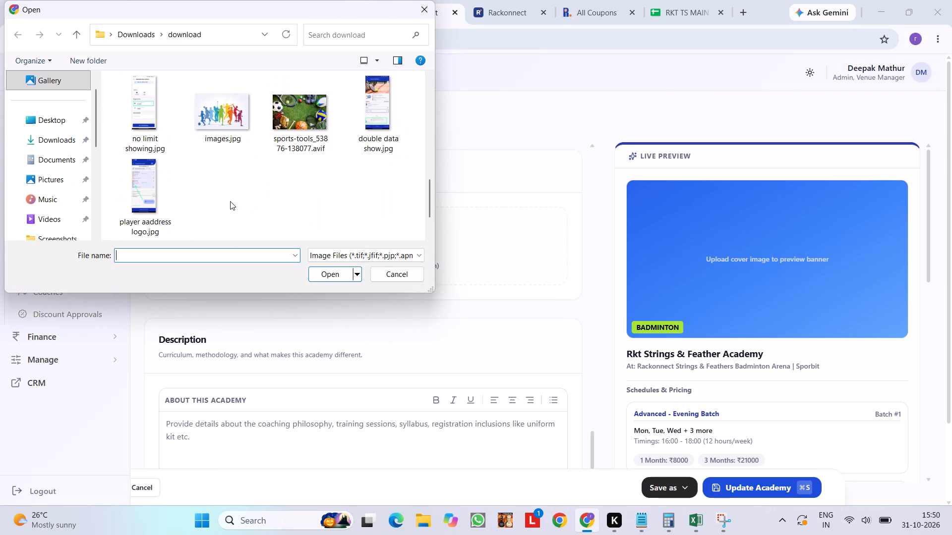
pyautogui.scroll(-2, 230, 201)
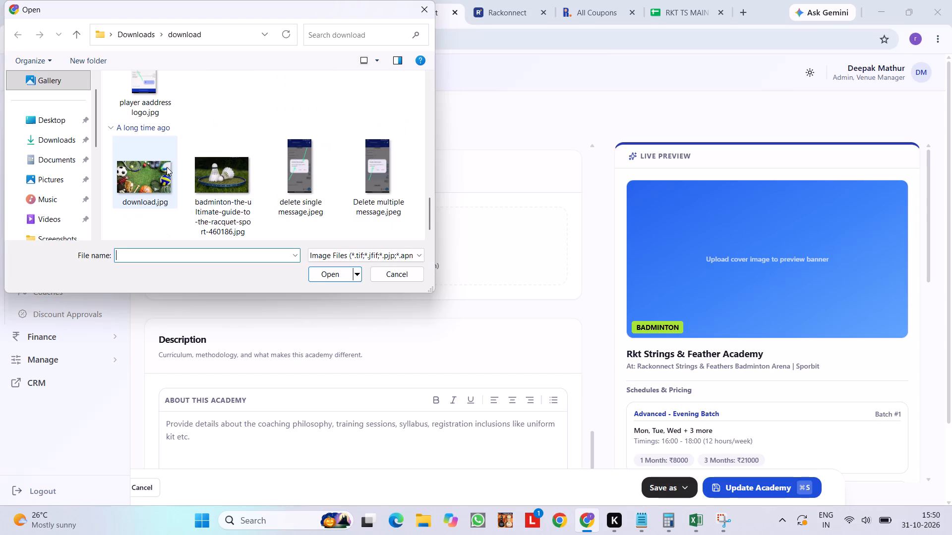
pyautogui.doubleClick(167, 167)
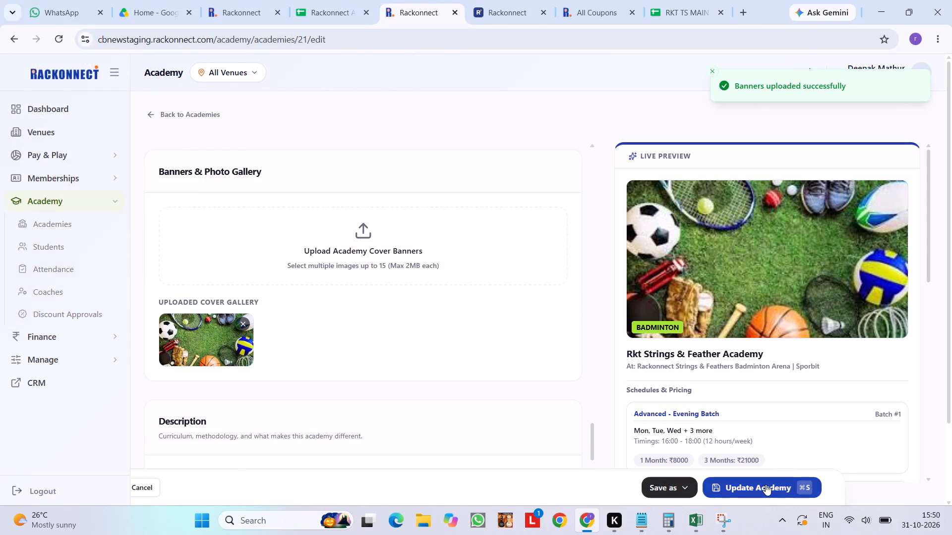
pyautogui.click(766, 484)
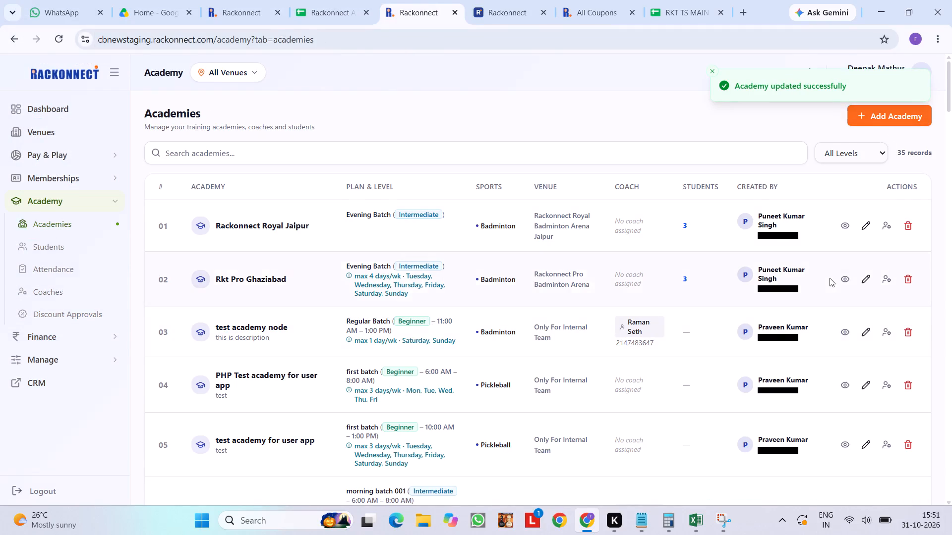
# Replace the broken cover banner of the REPPP RKT Badminton Academy with badminton-the-ultimate-guide-to-the-racquet-sport-460186.jpg and update the academy.
pyautogui.scroll(-11, 830, 278)
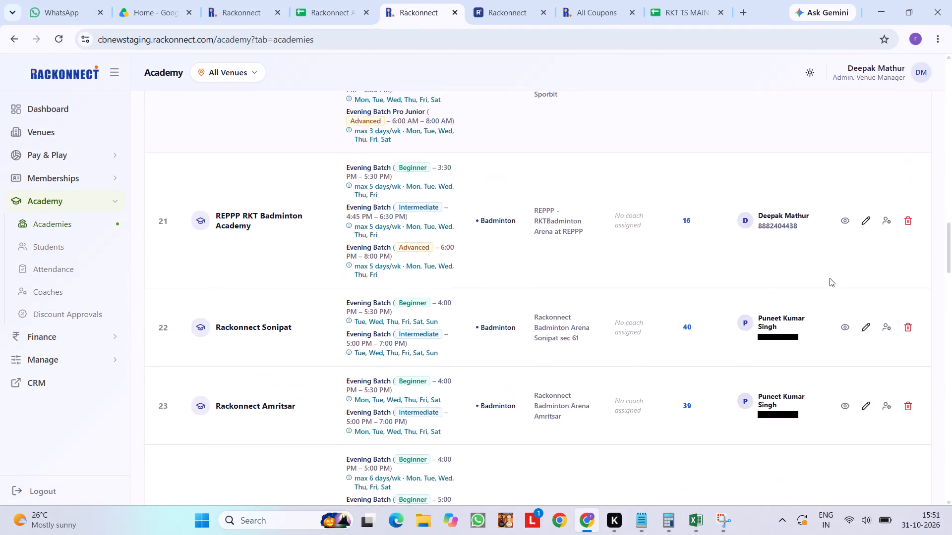
pyautogui.click(866, 220)
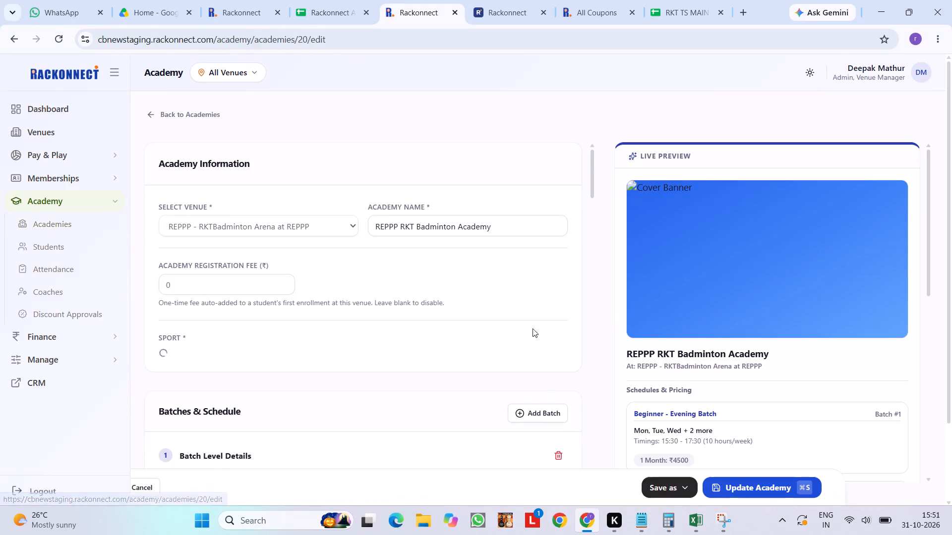
pyautogui.scroll(-10, 347, 345)
pyautogui.scroll(-11, 347, 345)
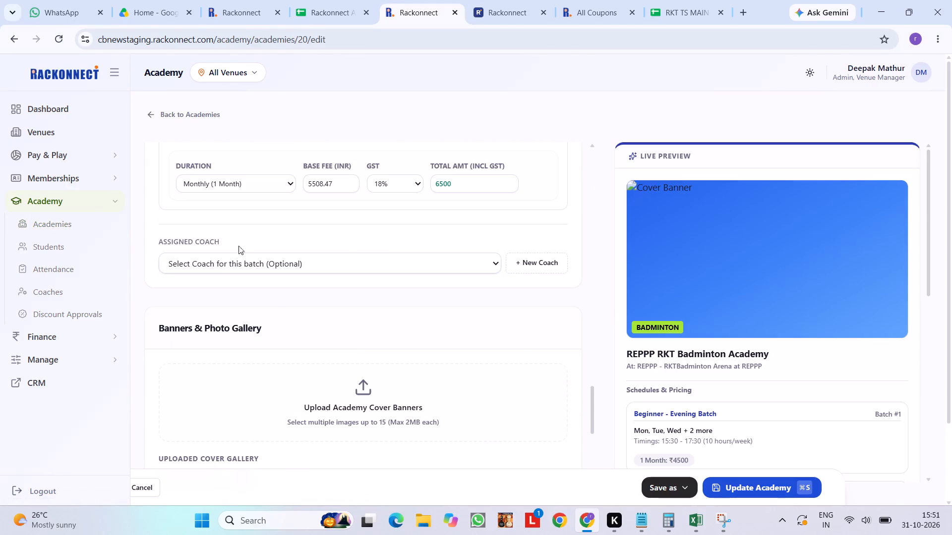
pyautogui.click(241, 197)
pyautogui.scroll(2, 324, 219)
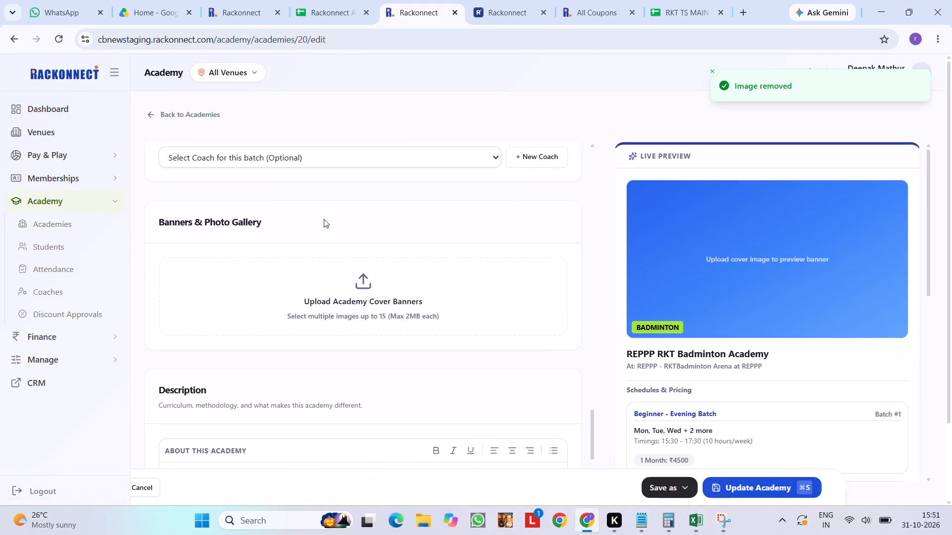
pyautogui.click(357, 292)
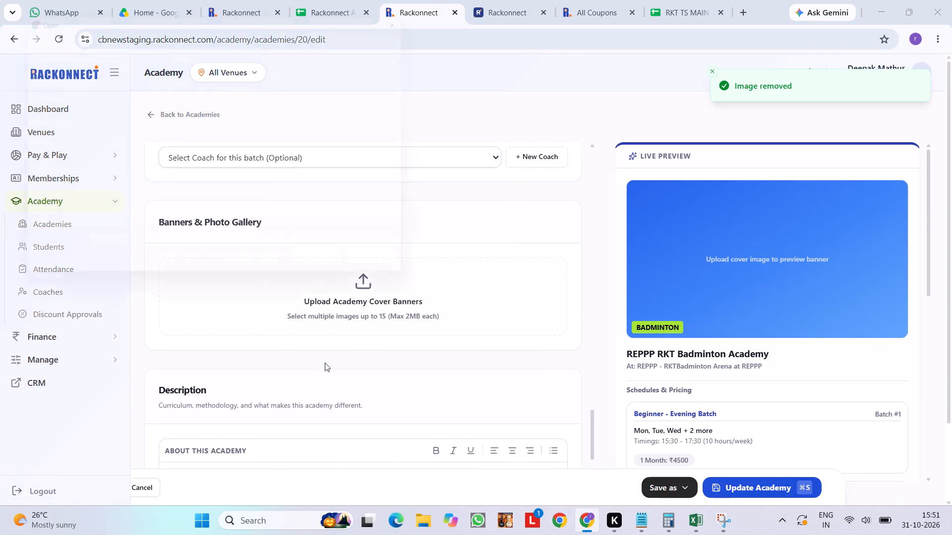
pyautogui.scroll(-1, 252, 192)
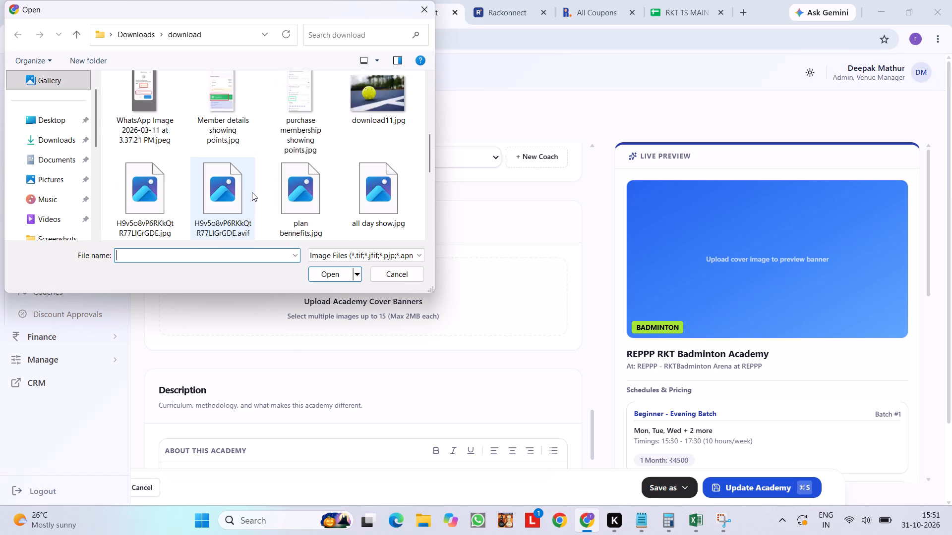
pyautogui.scroll(-3, 252, 192)
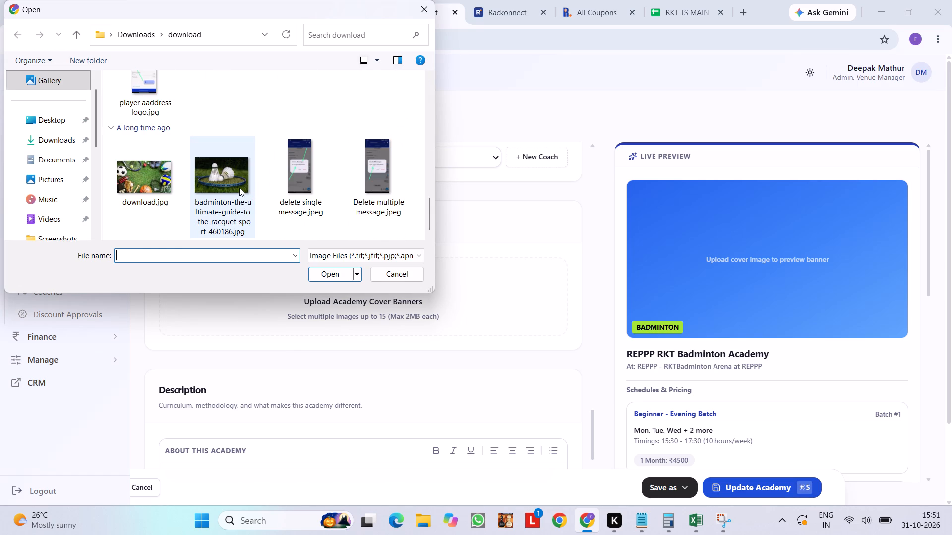
pyautogui.doubleClick(239, 188)
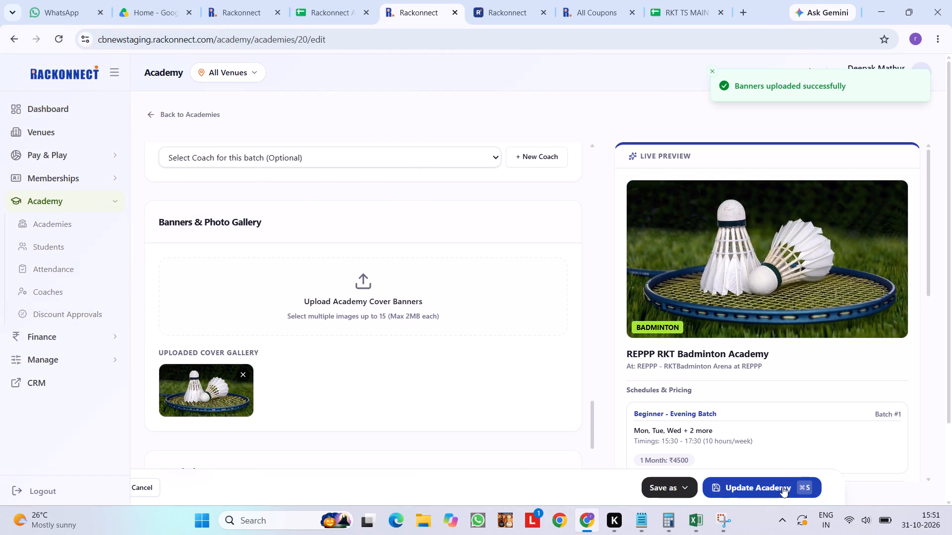
pyautogui.click(782, 486)
# Replace the broken cover banner of the Rackonnect Sonipat academy with images (14).jpg and update the academy.
pyautogui.scroll(-12, 471, 287)
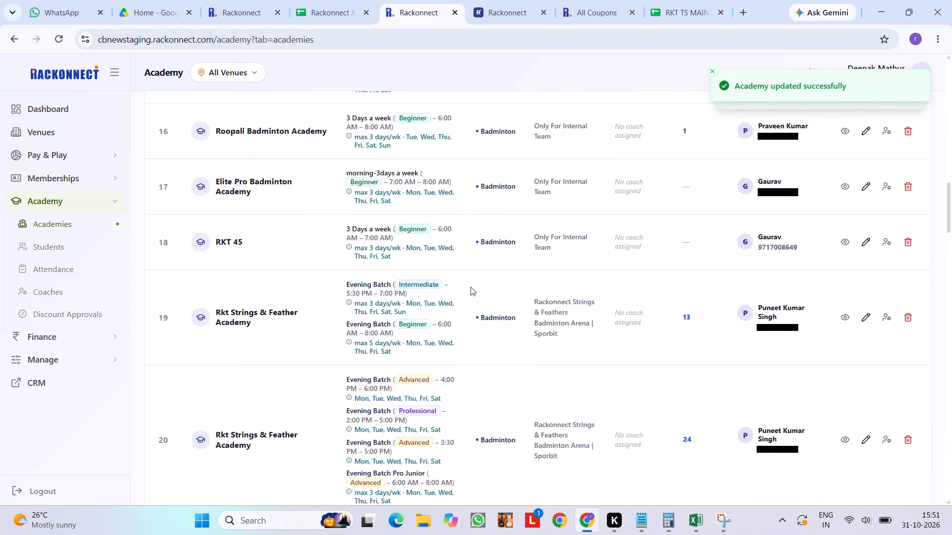
pyautogui.scroll(2, 471, 287)
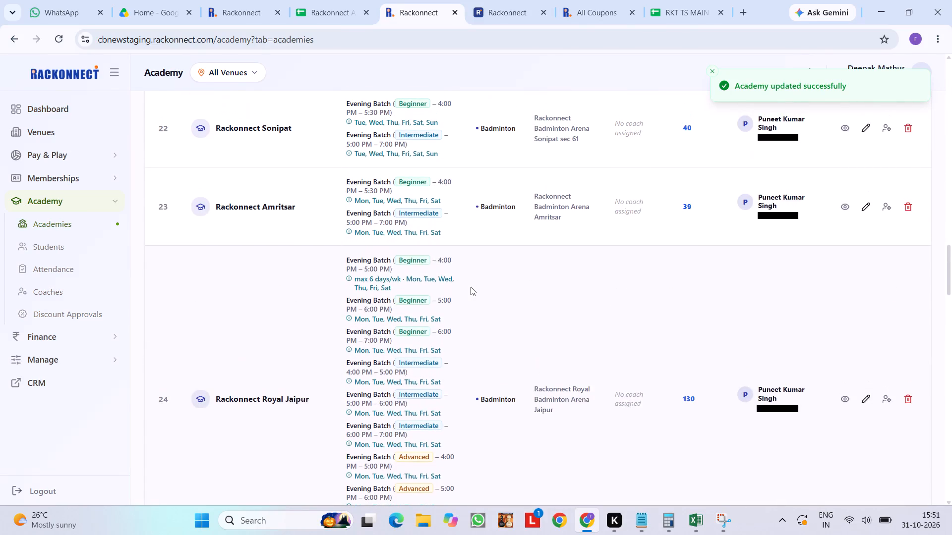
pyautogui.scroll(1, 471, 287)
pyautogui.click(864, 128)
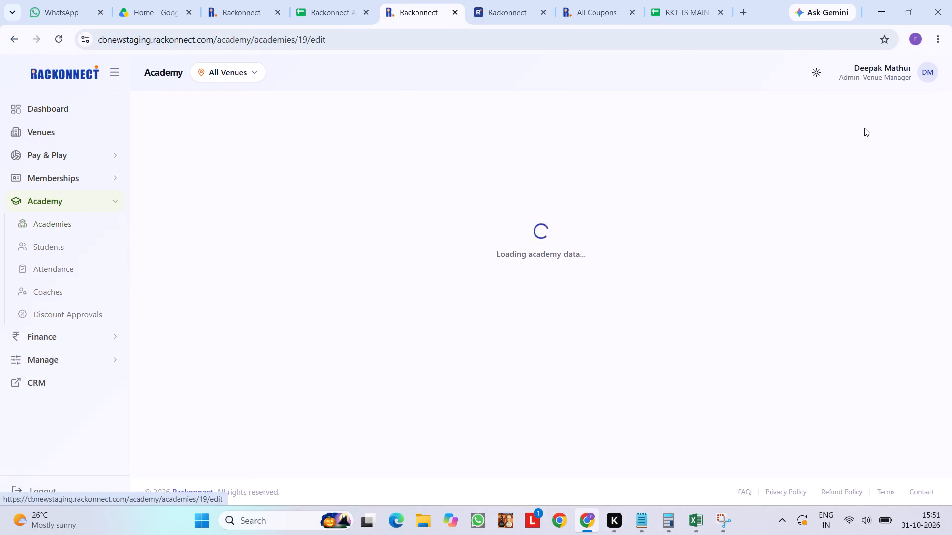
pyautogui.hscroll(1, 570, 295)
pyautogui.scroll(-12, 373, 334)
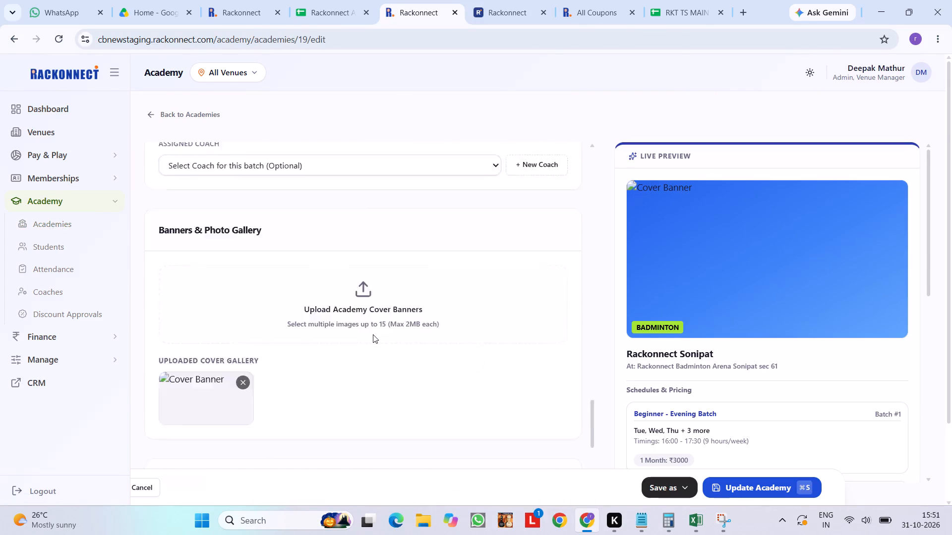
pyautogui.scroll(-5, 373, 334)
pyautogui.scroll(3, 297, 297)
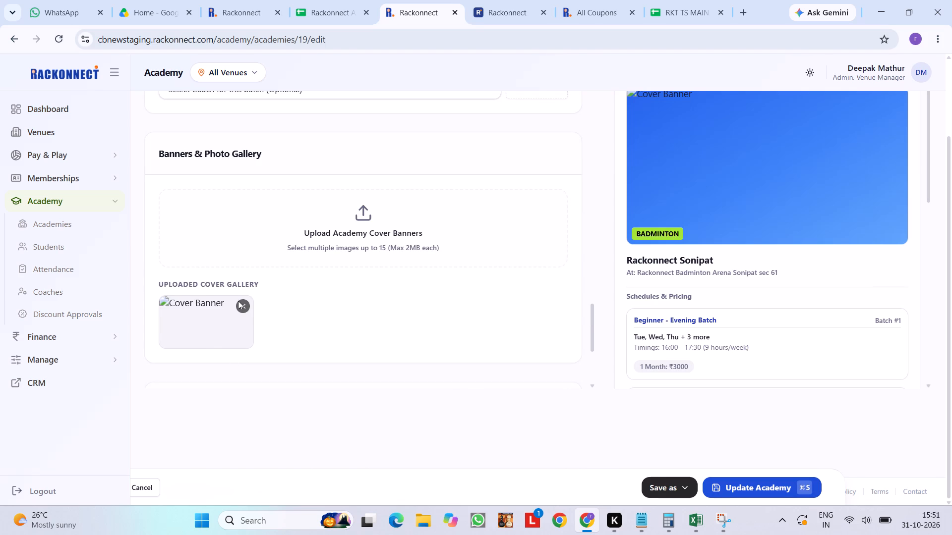
pyautogui.click(243, 315)
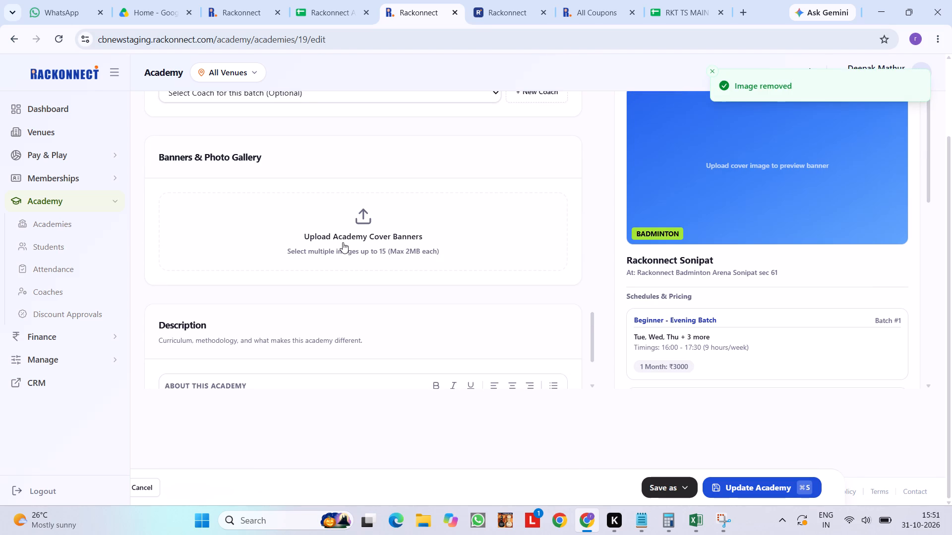
pyautogui.click(363, 217)
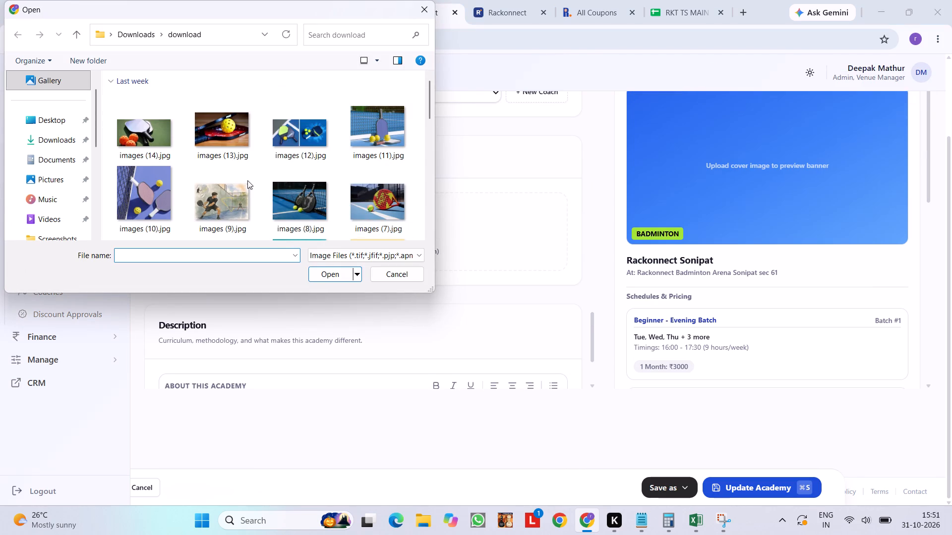
pyautogui.doubleClick(158, 137)
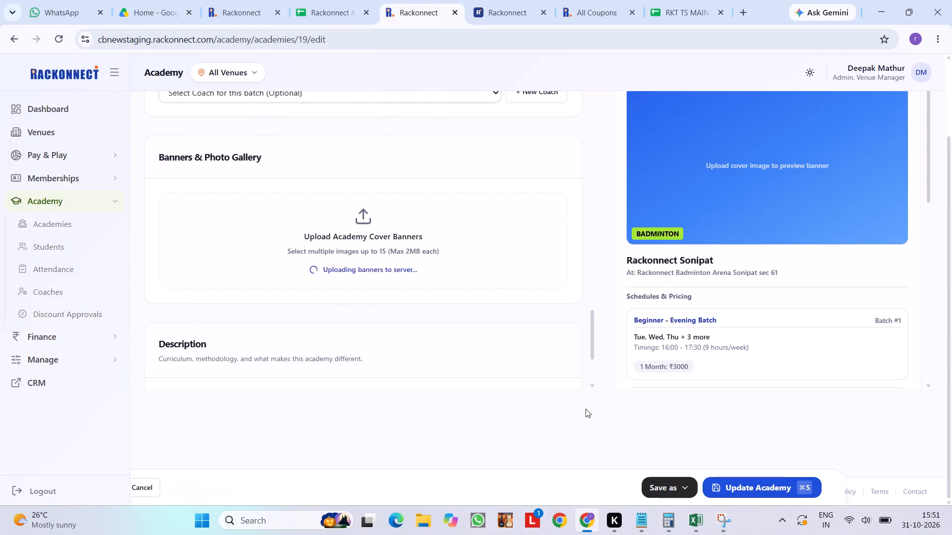
pyautogui.click(781, 489)
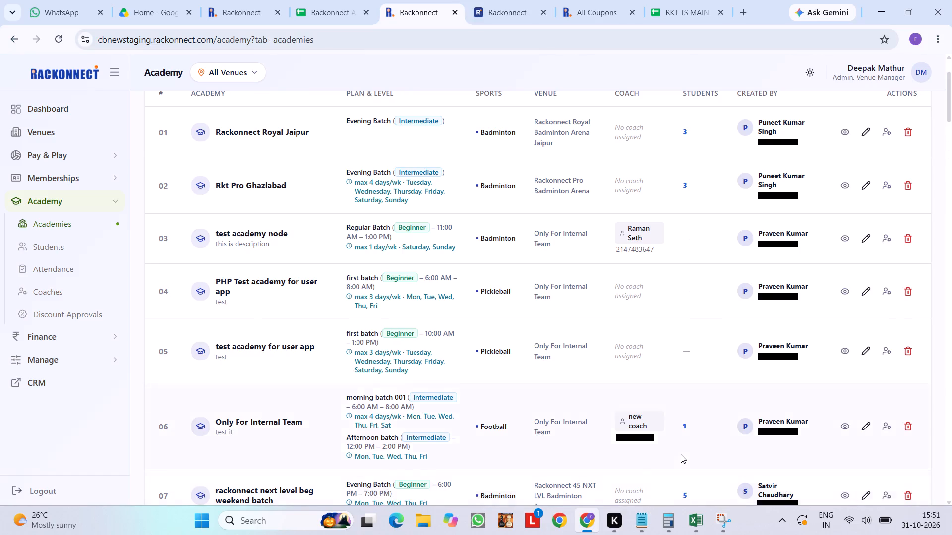
# Replace the broken cover banner of the Rackonnect Amritsar academy with images (13).jpg and update the academy.
pyautogui.scroll(-10, 681, 454)
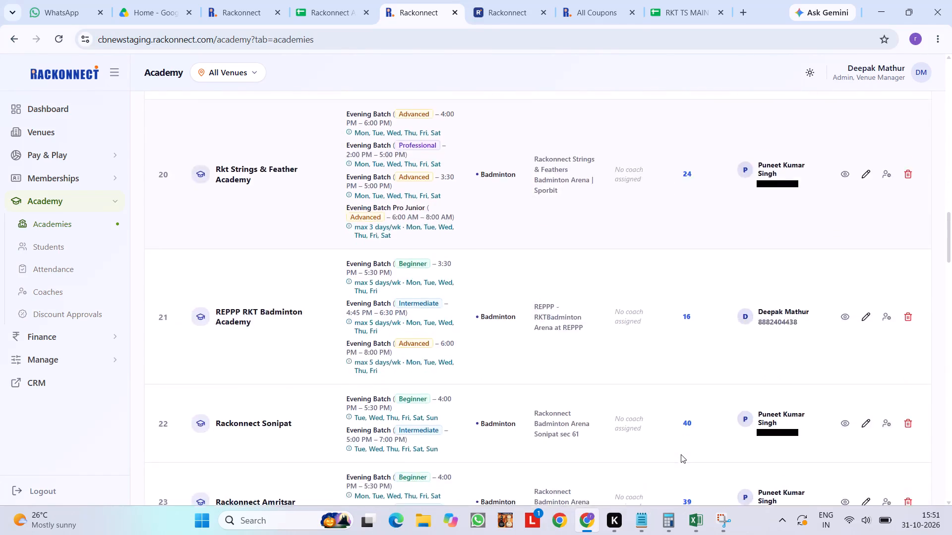
pyautogui.scroll(-5, 681, 454)
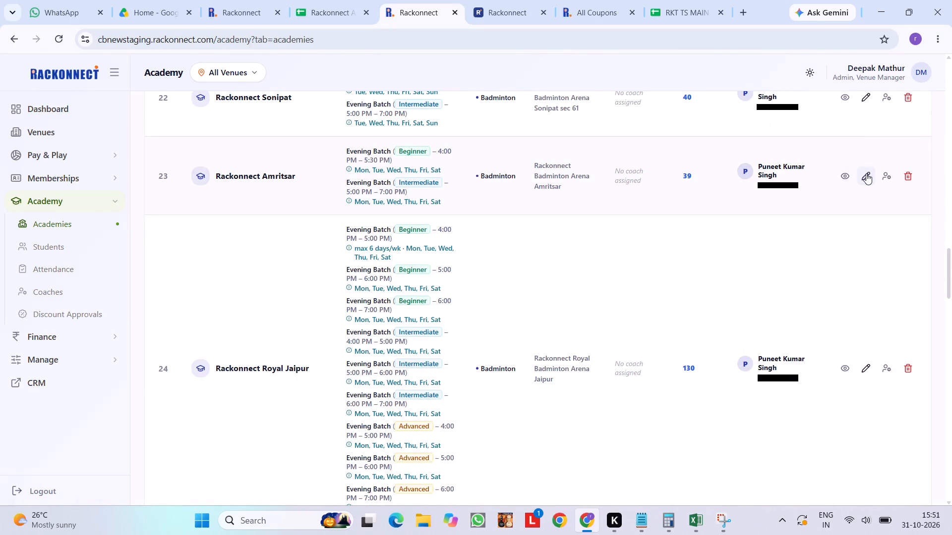
pyautogui.click(866, 173)
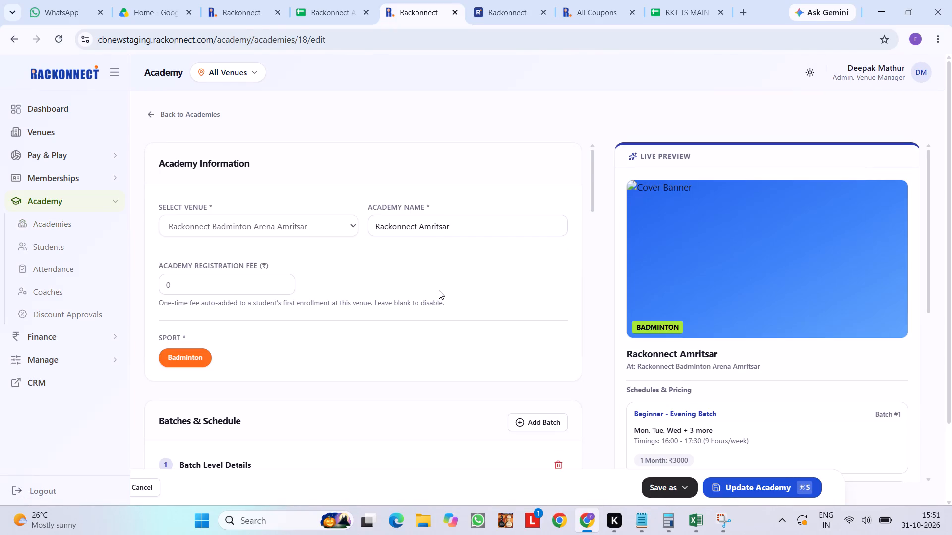
pyautogui.scroll(-14, 439, 290)
pyautogui.click(239, 193)
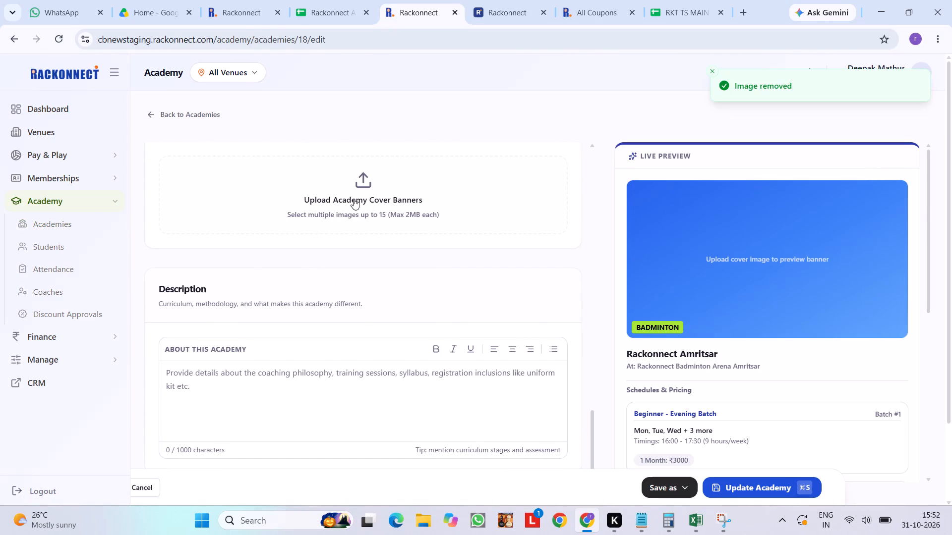
pyautogui.click(354, 199)
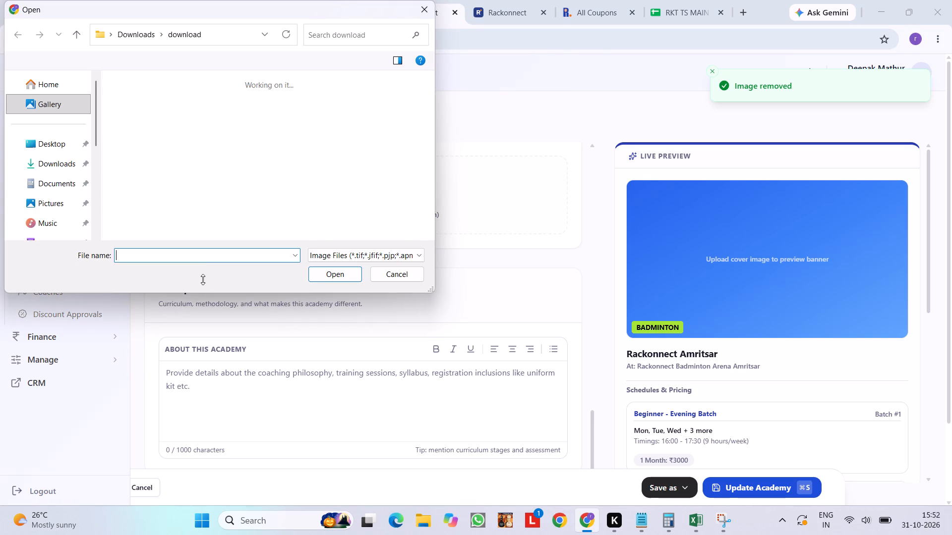
pyautogui.scroll(-3, 227, 185)
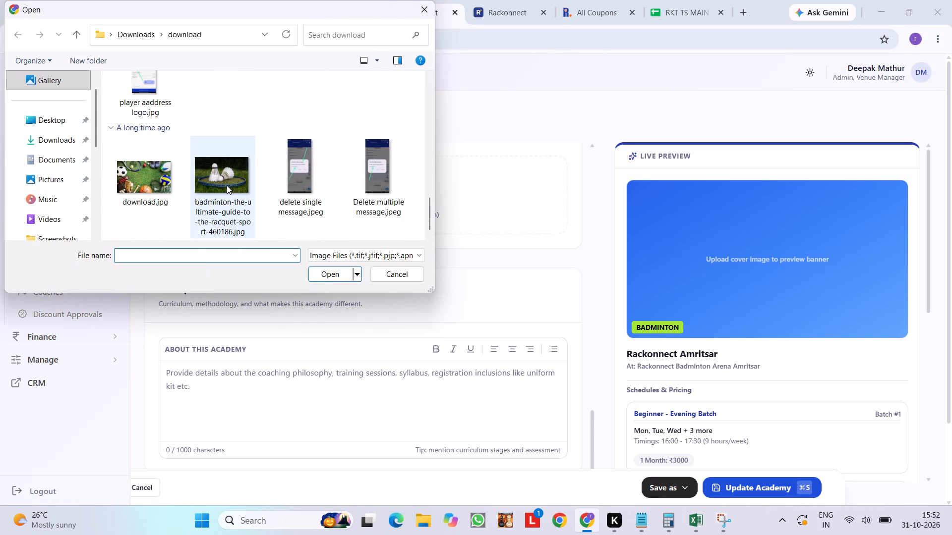
pyautogui.scroll(-1, 227, 185)
pyautogui.scroll(7, 223, 204)
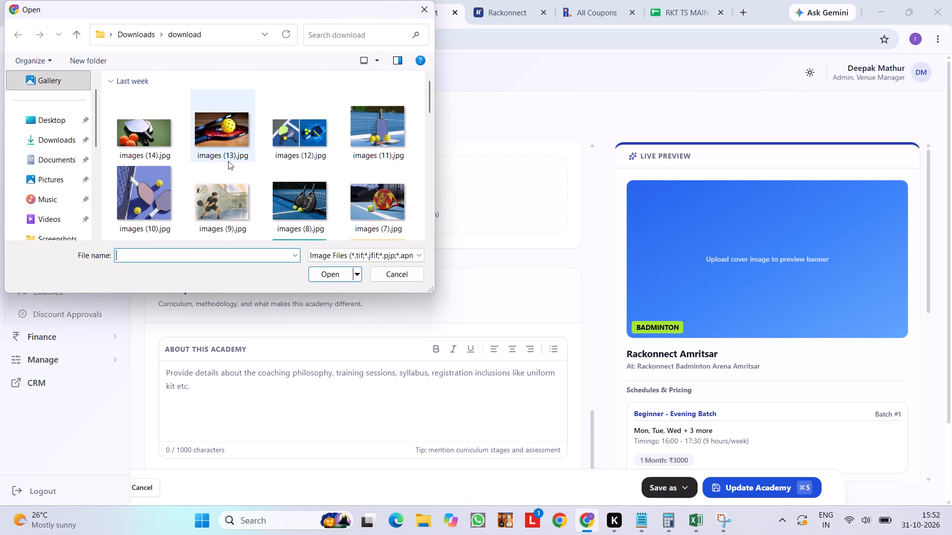
pyautogui.doubleClick(228, 161)
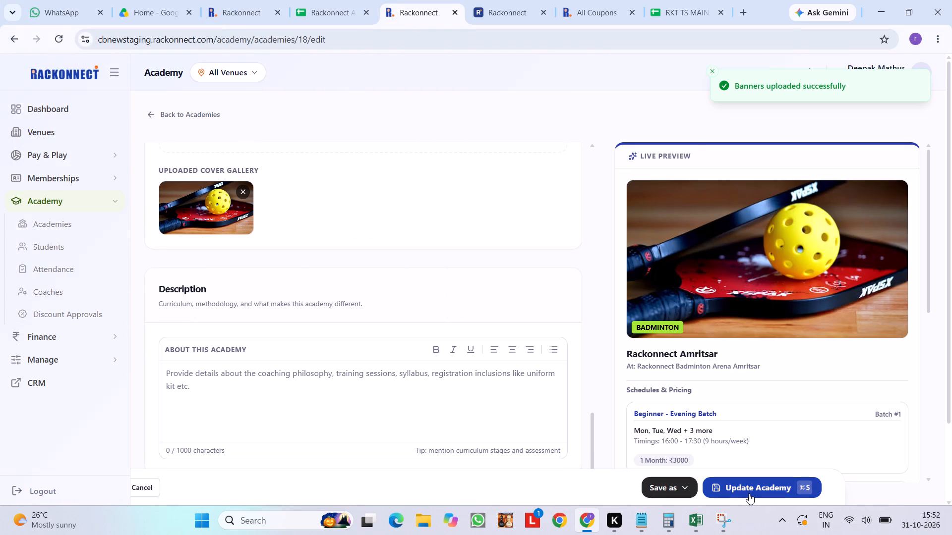
pyautogui.click(749, 493)
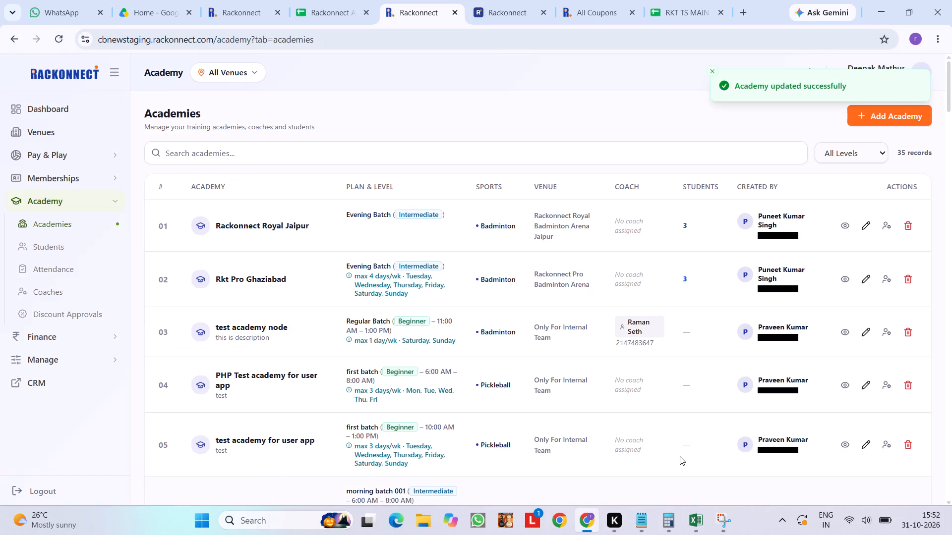
# Replace the broken cover banner of the Rackonnect Royal Jaipur academy in row 24 with images (12).jpg and update the academy.
pyautogui.scroll(-9, 680, 456)
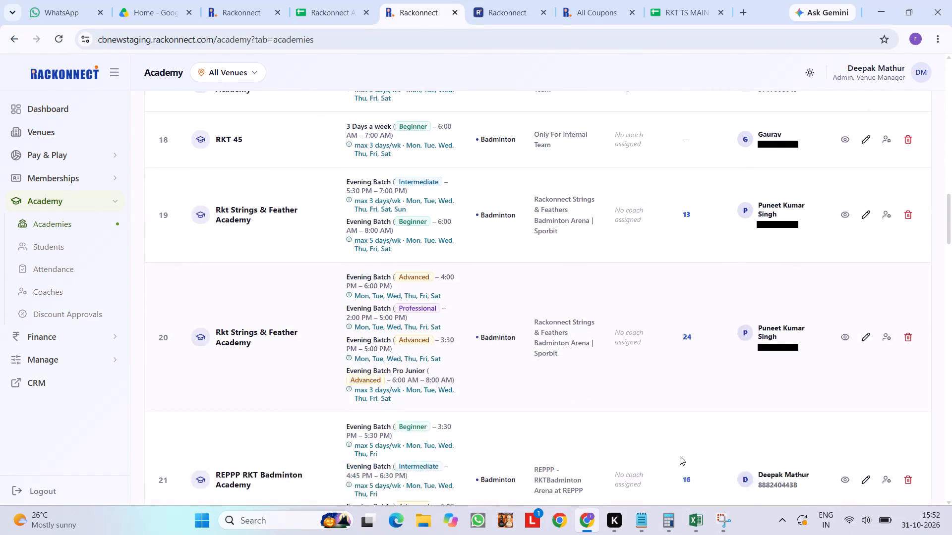
pyautogui.scroll(-2, 680, 456)
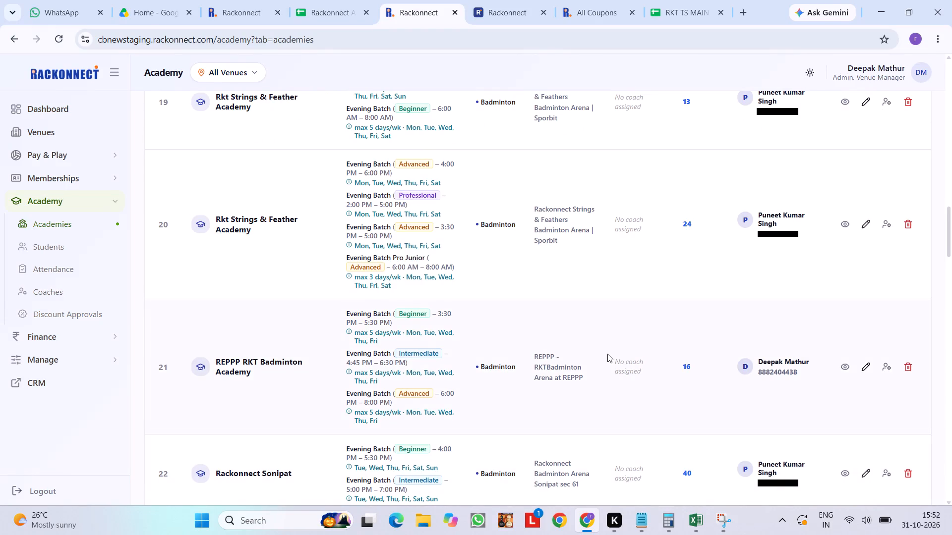
pyautogui.scroll(-4, 607, 354)
pyautogui.scroll(-1, 860, 338)
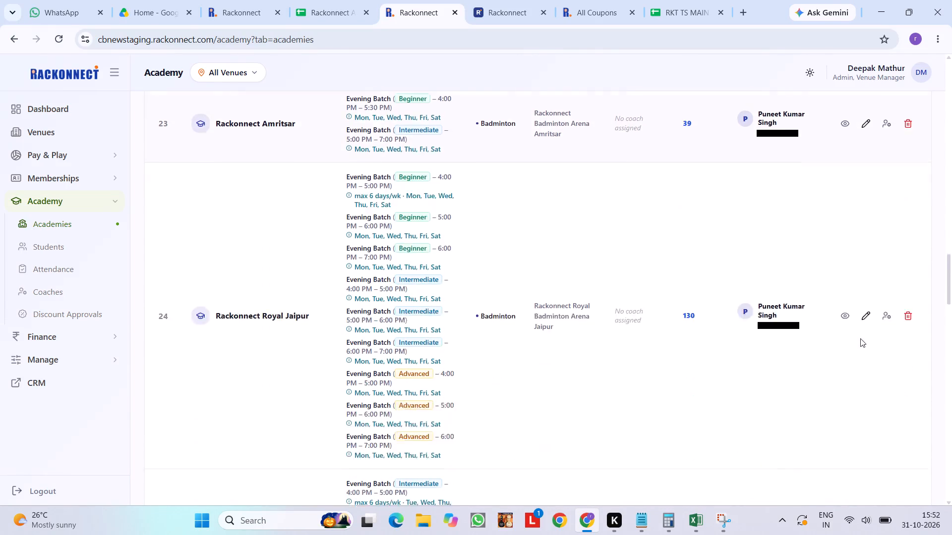
pyautogui.scroll(-2, 860, 338)
pyautogui.click(869, 241)
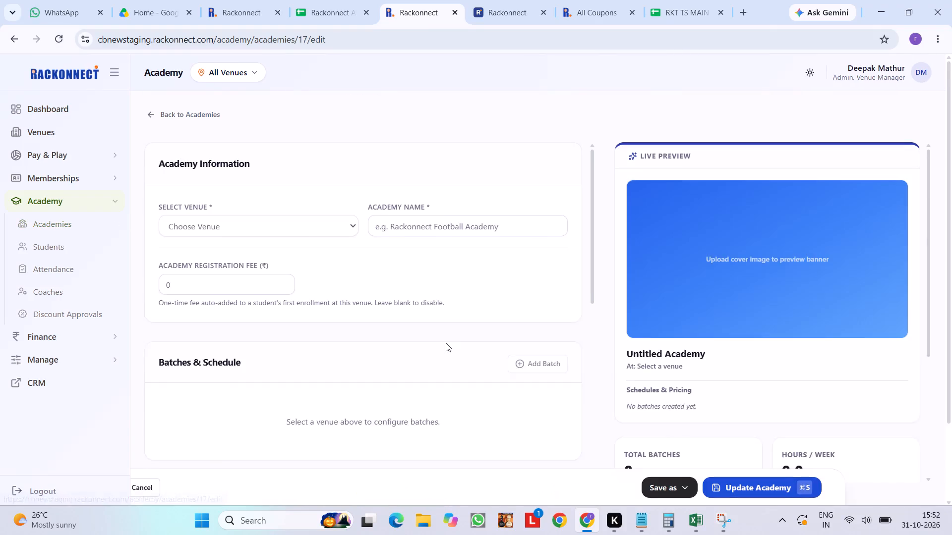
pyautogui.scroll(-16, 366, 369)
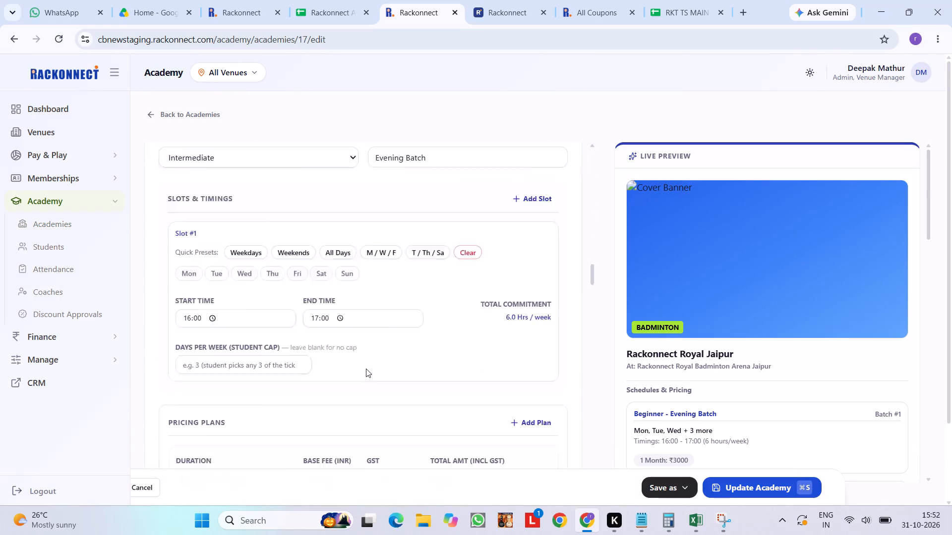
pyautogui.scroll(-11, 232, 346)
pyautogui.scroll(-15, 232, 346)
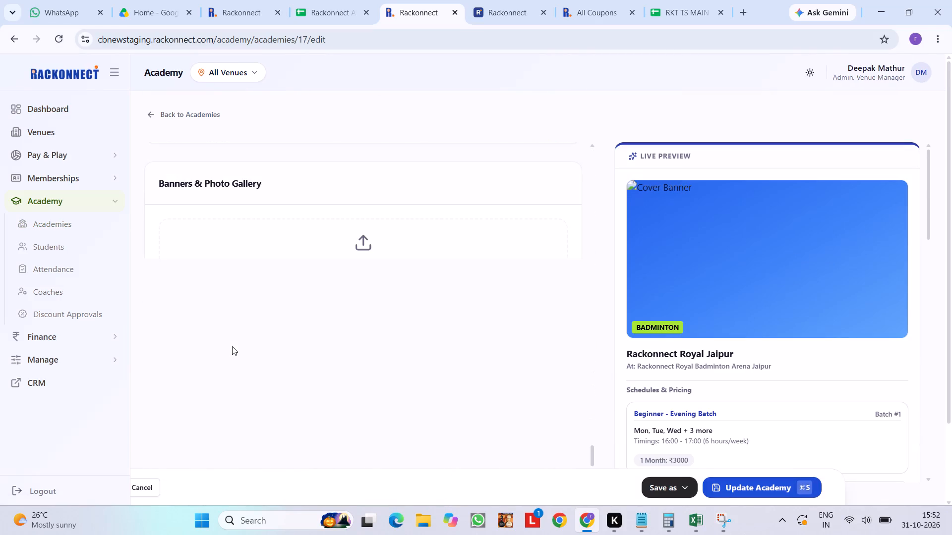
pyautogui.click(246, 194)
pyautogui.click(322, 196)
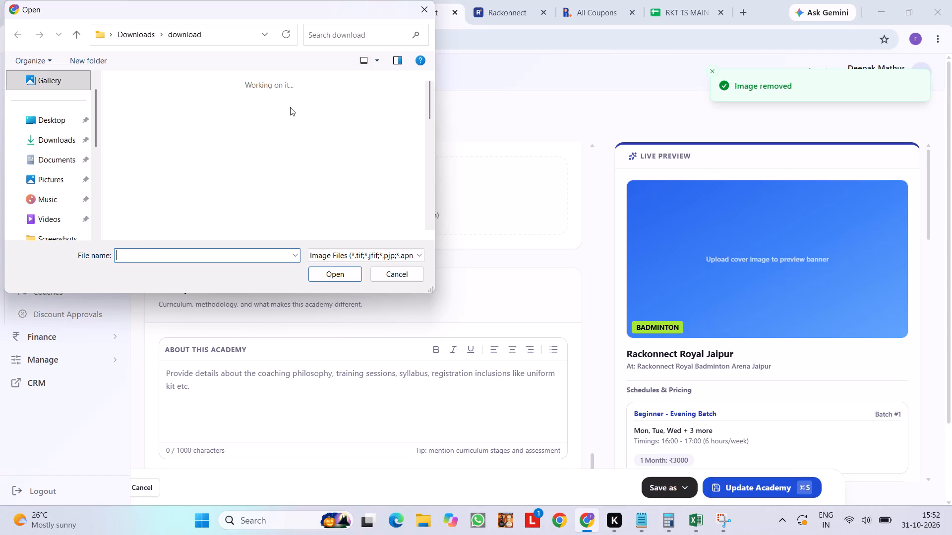
pyautogui.doubleClick(284, 142)
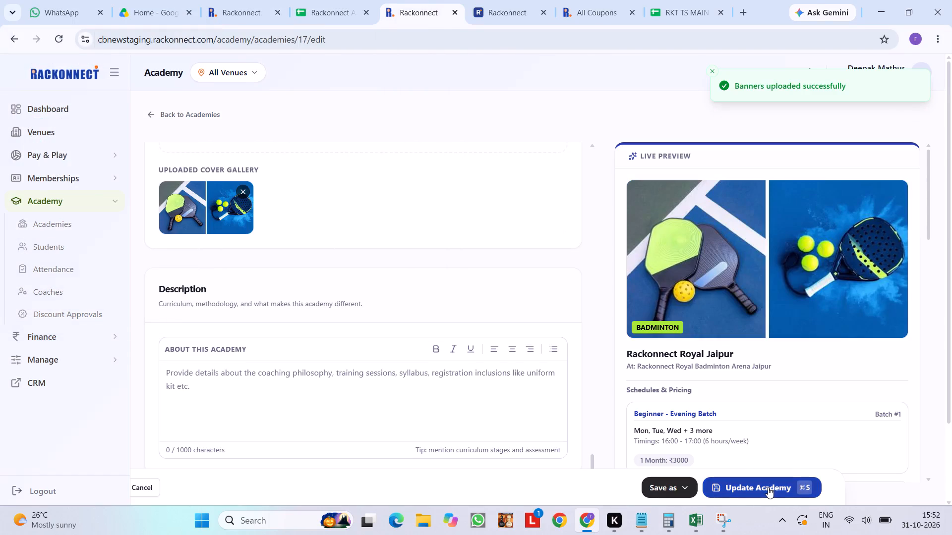
pyautogui.click(768, 487)
# Replace the broken cover banner of the Rkt next noida 141 Intermediate academy with images (11).jpg and update the academy.
pyautogui.scroll(-10, 342, 241)
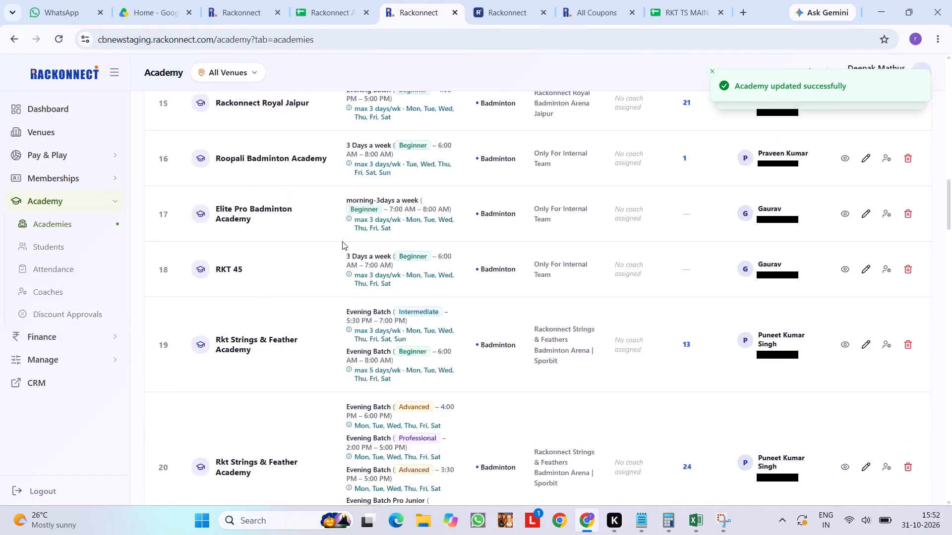
pyautogui.scroll(-3, 342, 241)
pyautogui.click(342, 241)
pyautogui.scroll(-4, 342, 241)
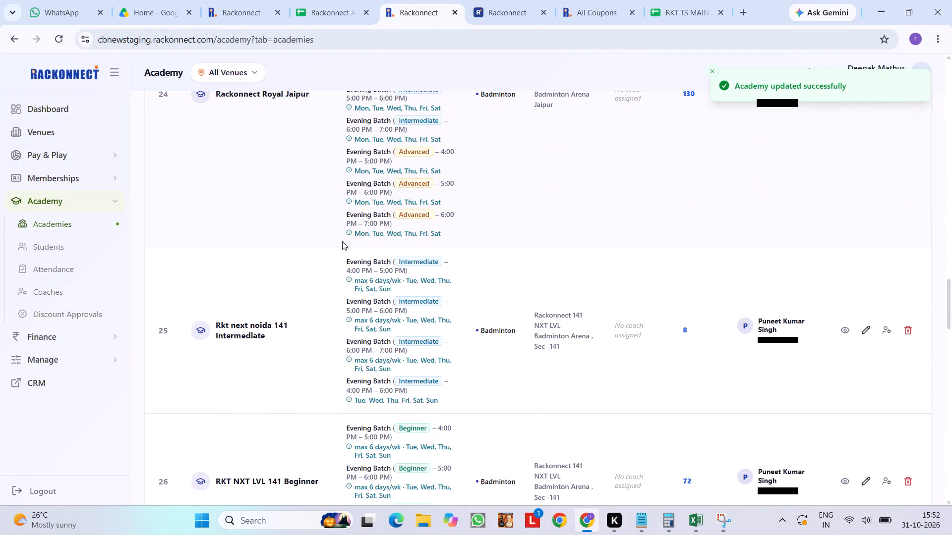
pyautogui.click(871, 326)
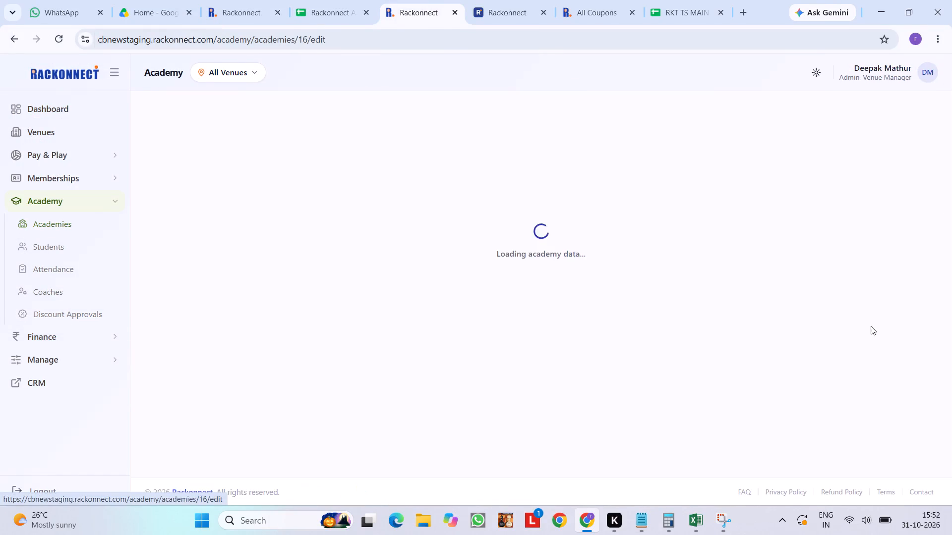
pyautogui.scroll(-19, 441, 399)
pyautogui.scroll(-6, 441, 399)
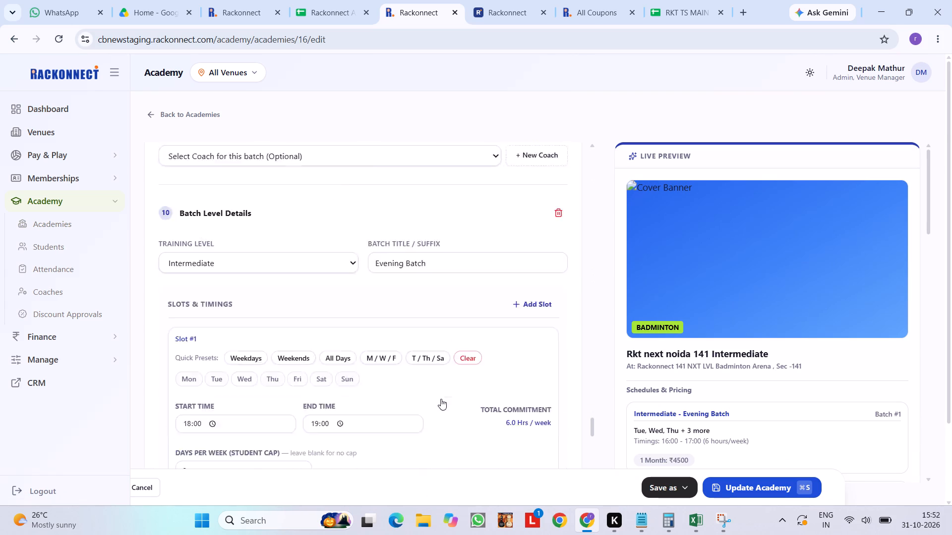
pyautogui.scroll(-11, 141, 322)
pyautogui.scroll(-20, 245, 283)
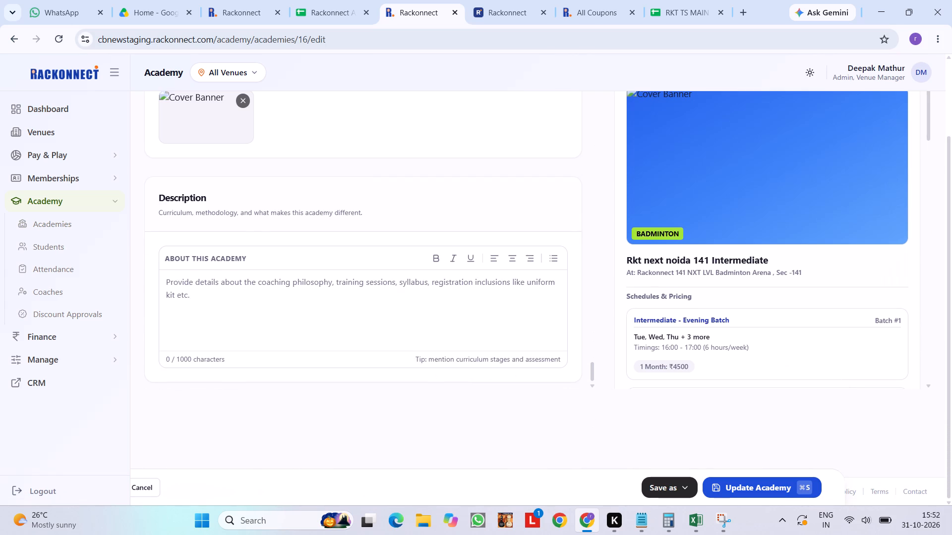
pyautogui.click(245, 98)
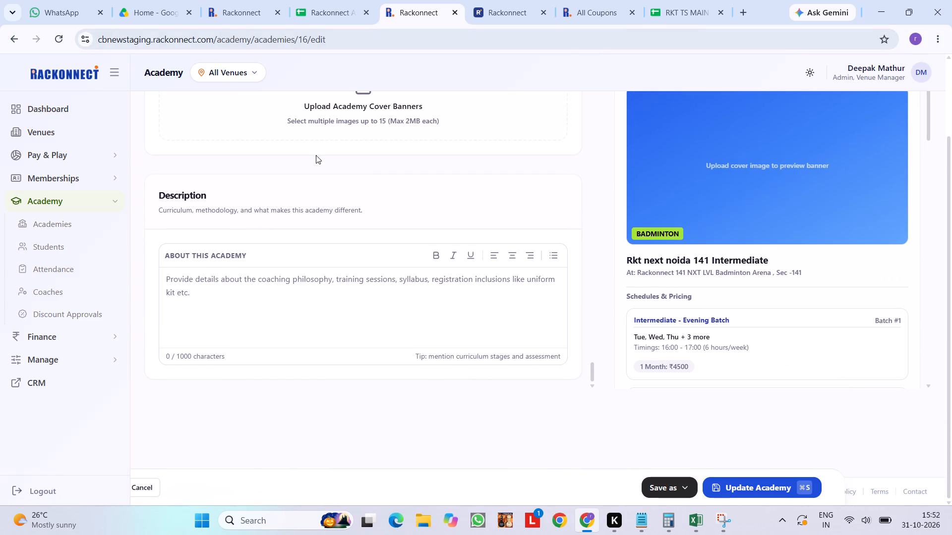
pyautogui.click(342, 108)
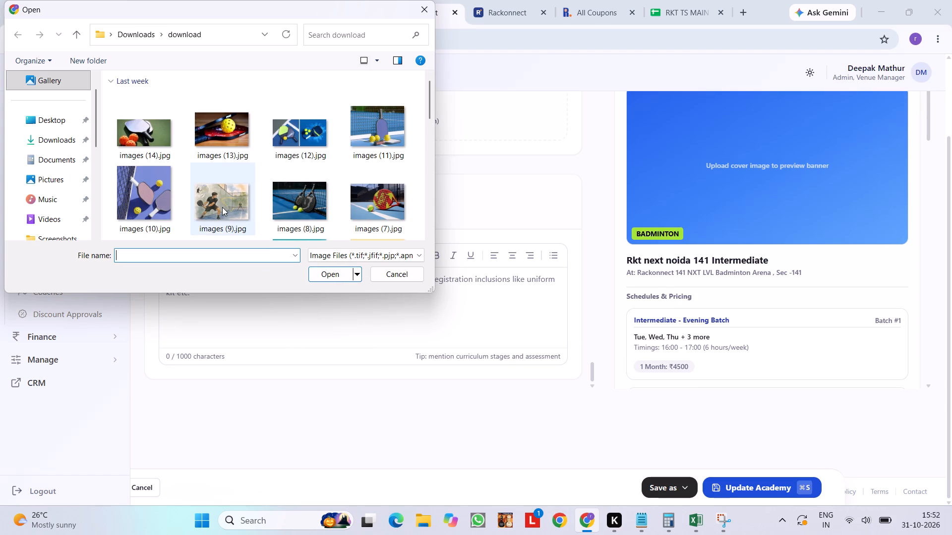
pyautogui.doubleClick(365, 140)
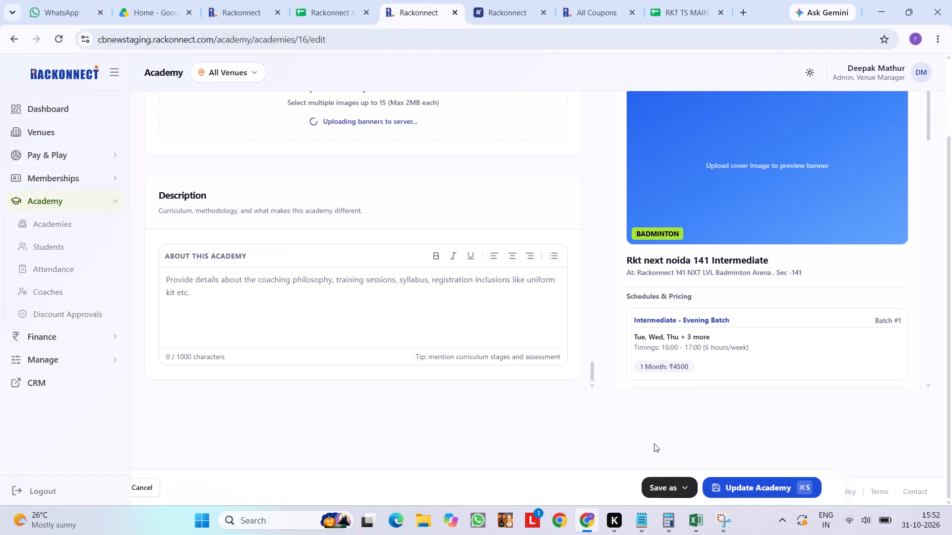
pyautogui.click(744, 485)
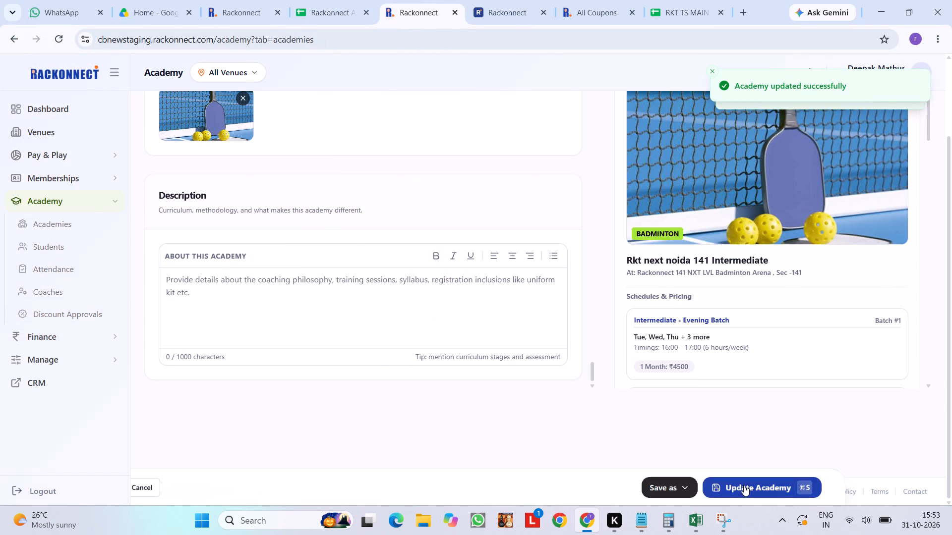
# Replace the broken cover banner of the RKT NXT LVL 141 Beginner academy with images (9).jpg and update the academy.
pyautogui.scroll(-3, 730, 400)
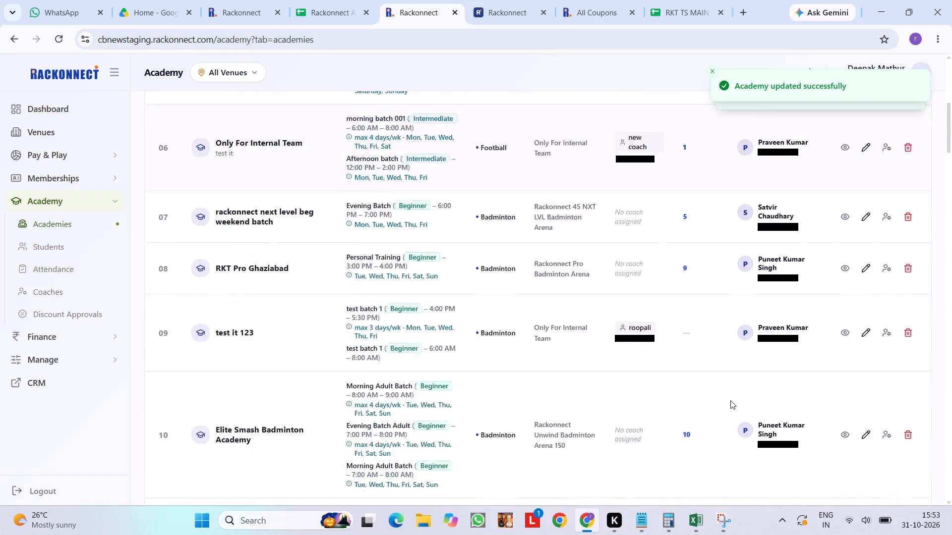
pyautogui.scroll(-14, 730, 400)
pyautogui.scroll(3, 730, 400)
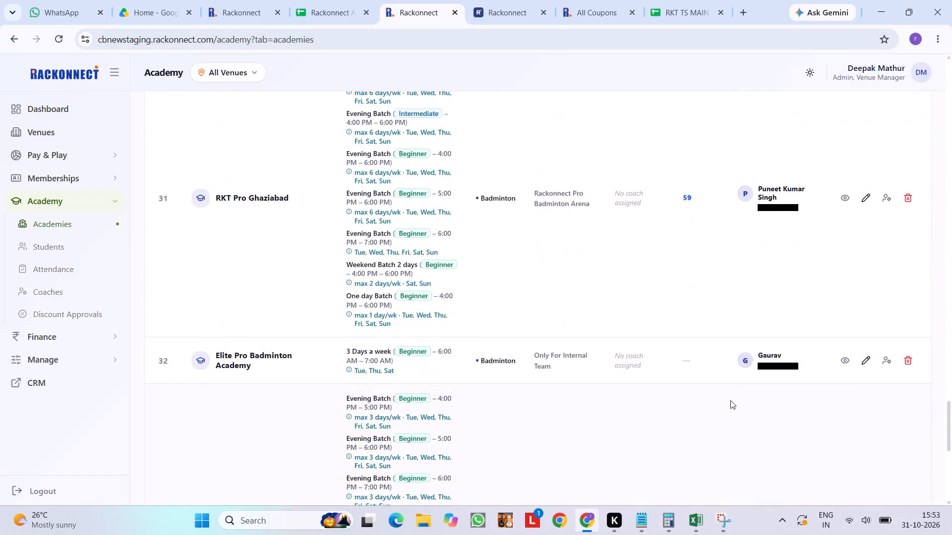
pyautogui.scroll(3, 730, 400)
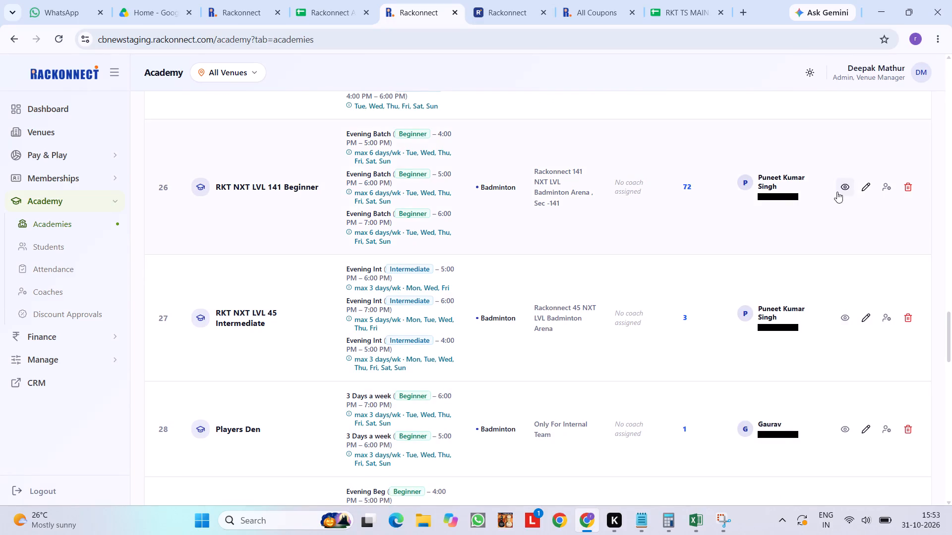
pyautogui.click(863, 186)
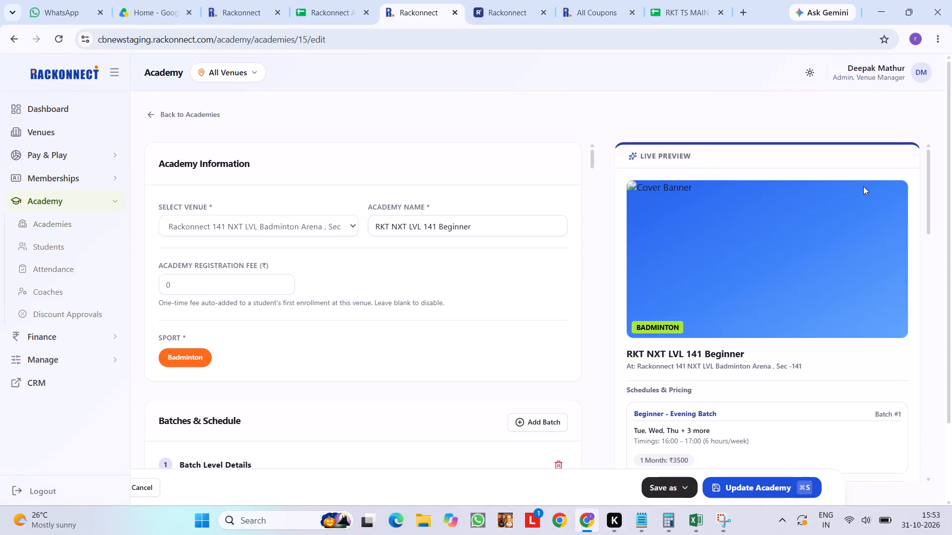
pyautogui.scroll(-20, 486, 363)
pyautogui.scroll(-2, 486, 363)
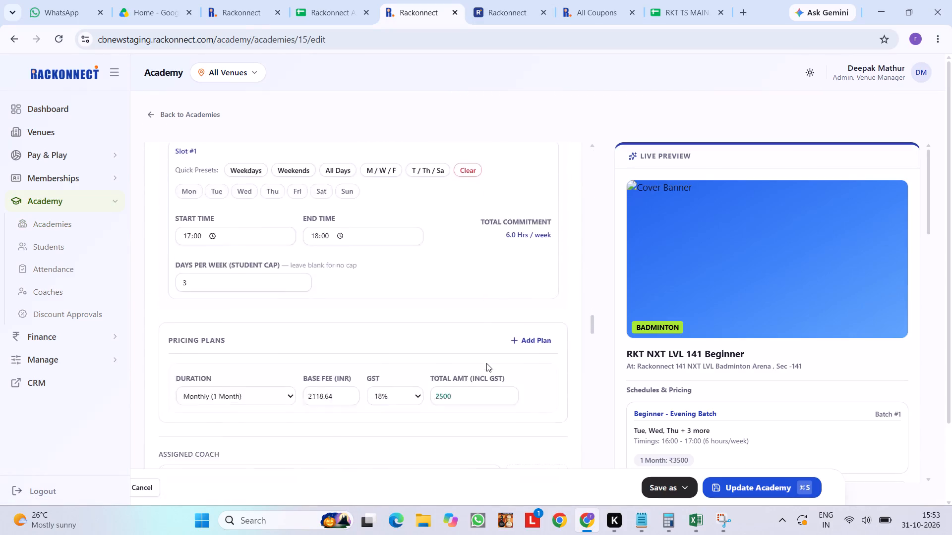
pyautogui.scroll(-11, 486, 363)
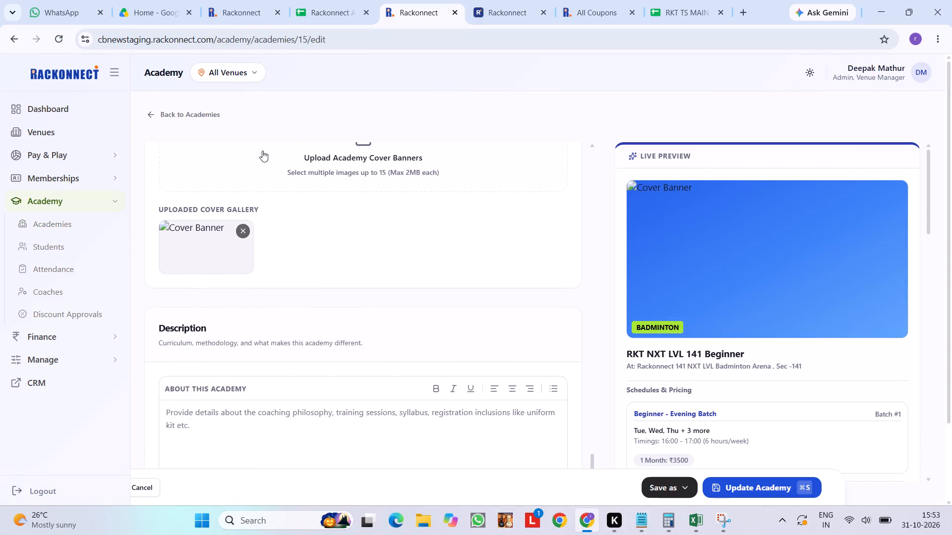
pyautogui.click(241, 217)
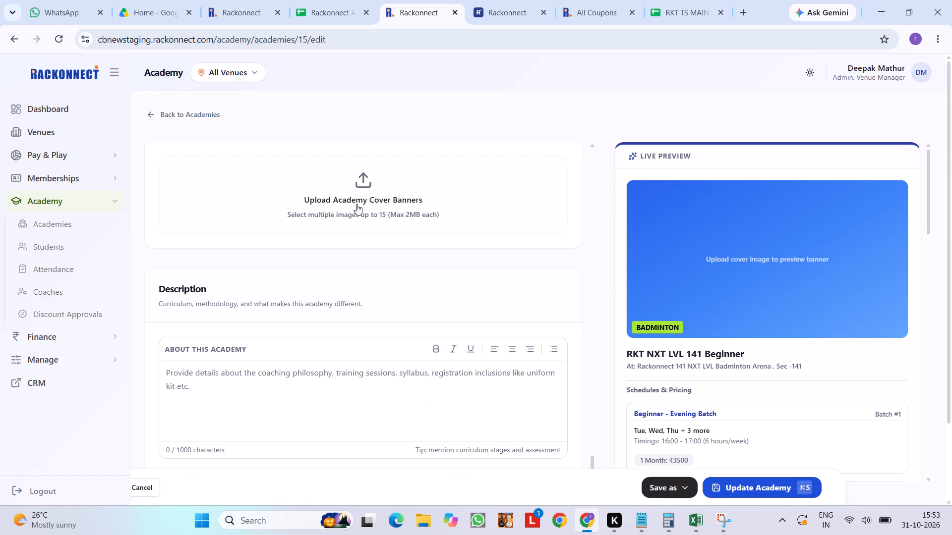
pyautogui.click(360, 182)
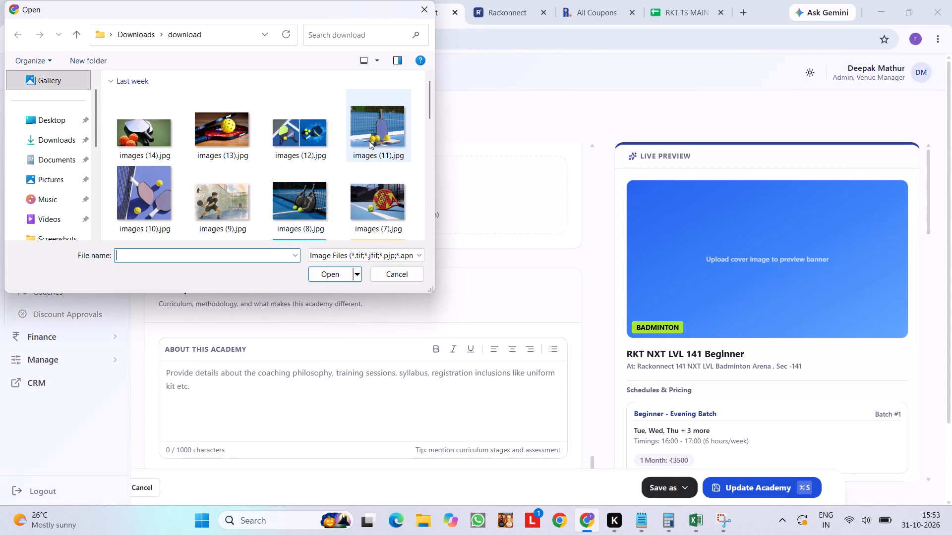
pyautogui.doubleClick(218, 203)
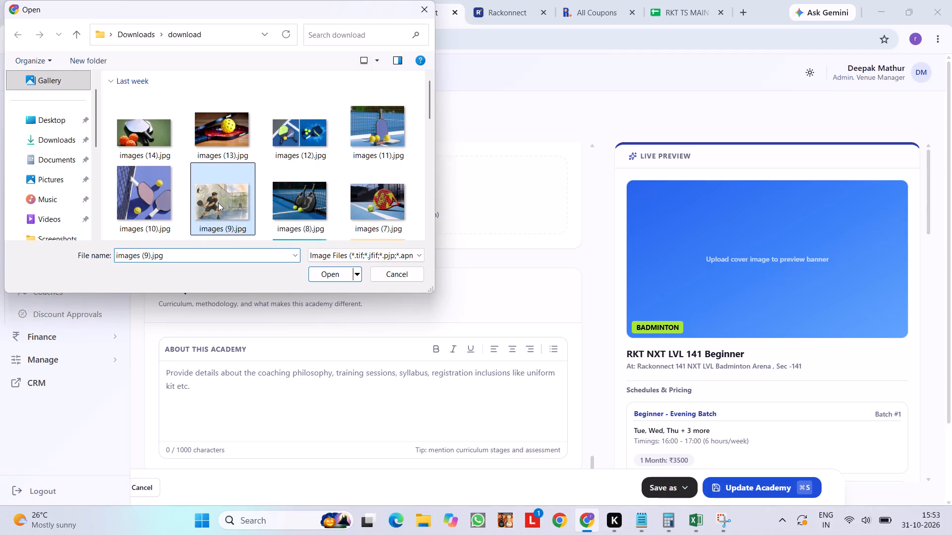
pyautogui.click(768, 482)
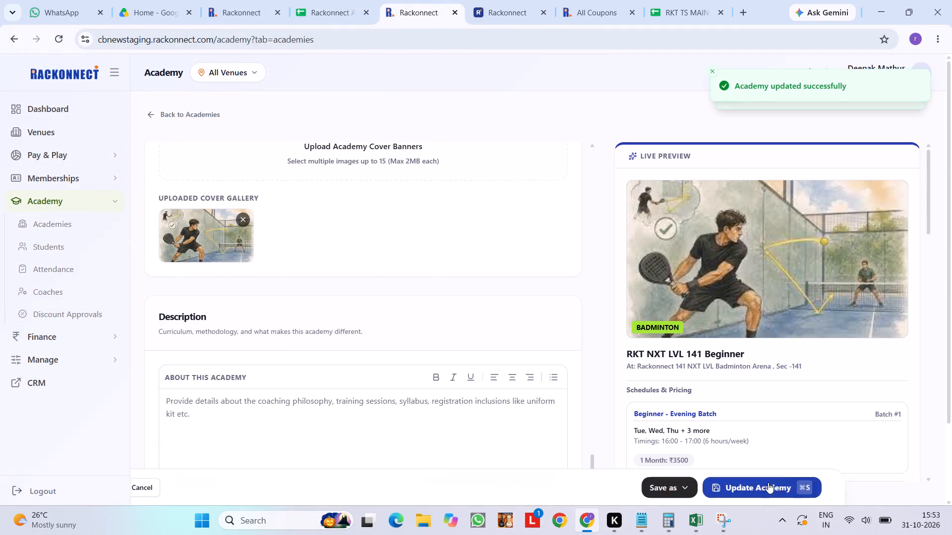
# Replace the broken cover banner of the QA Test Academy with images (8).jpg and update the academy.
pyautogui.scroll(-3, 700, 427)
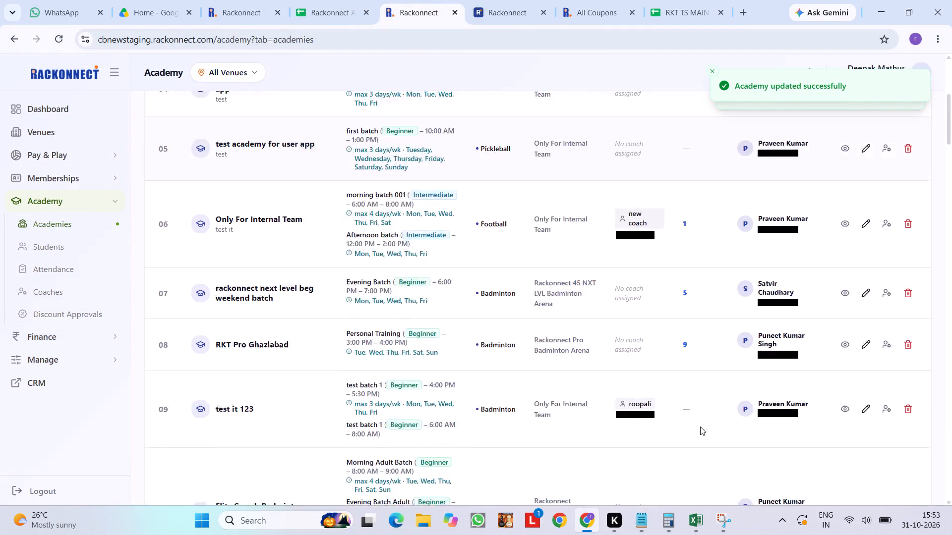
pyautogui.scroll(-14, 700, 427)
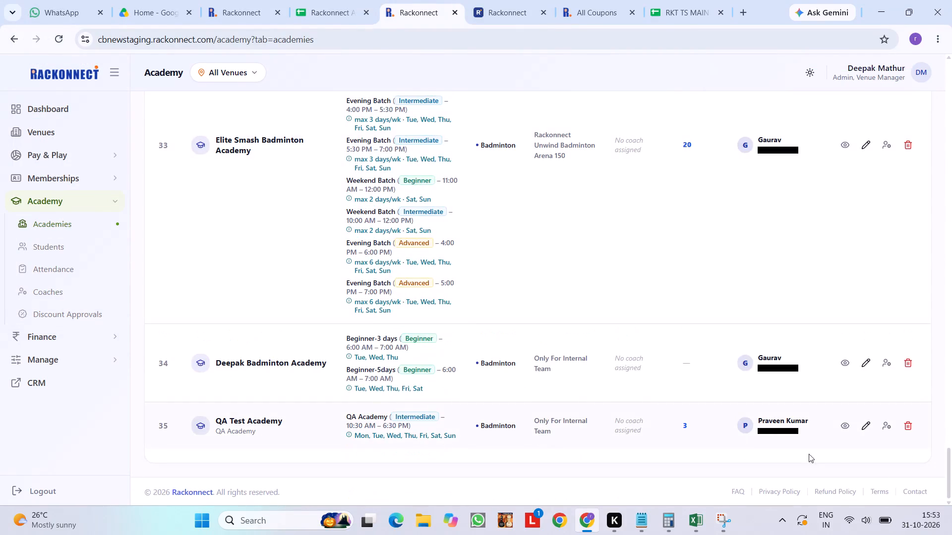
pyautogui.click(871, 426)
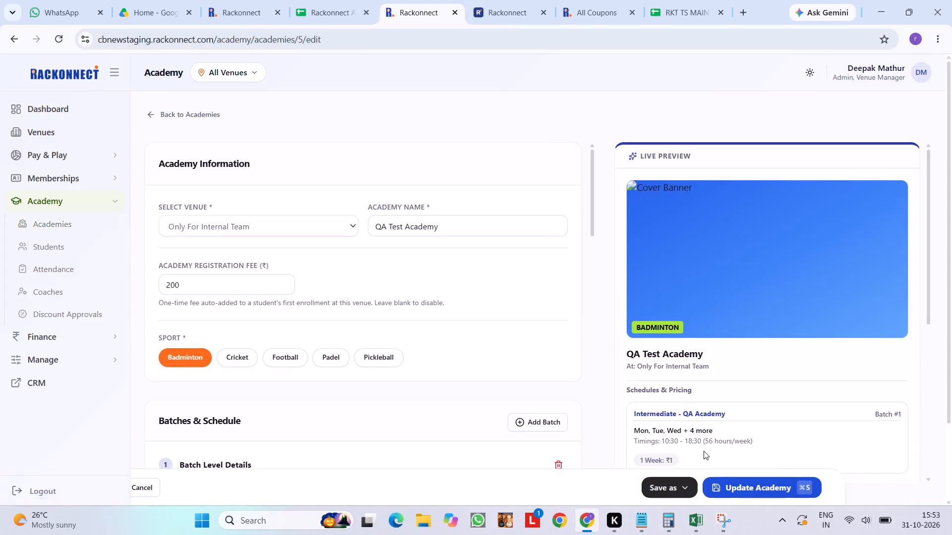
pyautogui.scroll(-18, 479, 327)
pyautogui.scroll(-7, 479, 327)
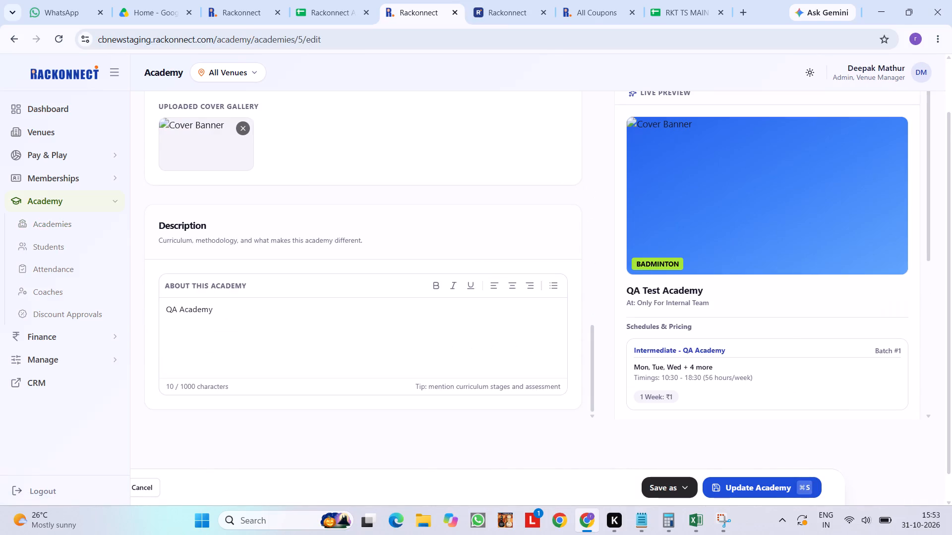
pyautogui.scroll(3, 278, 284)
pyautogui.click(244, 371)
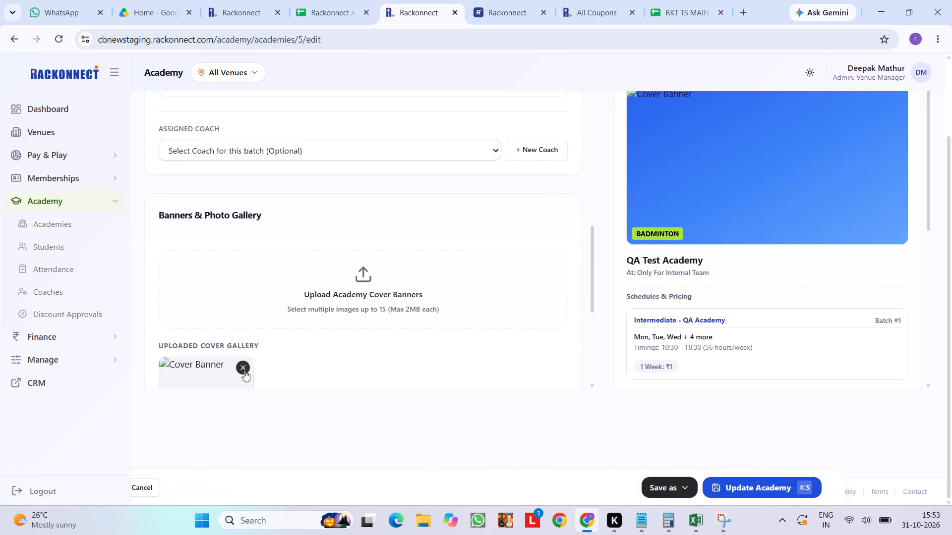
pyautogui.click(347, 283)
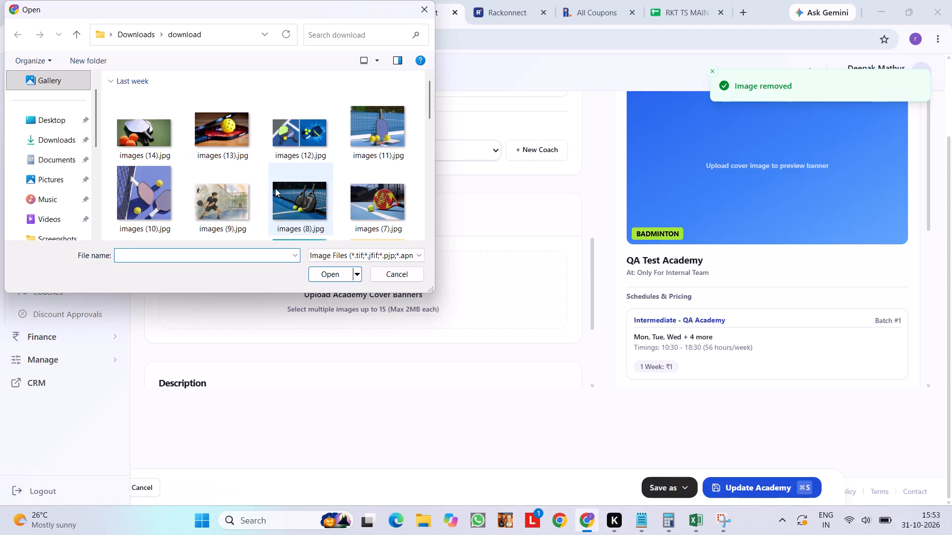
pyautogui.doubleClick(291, 196)
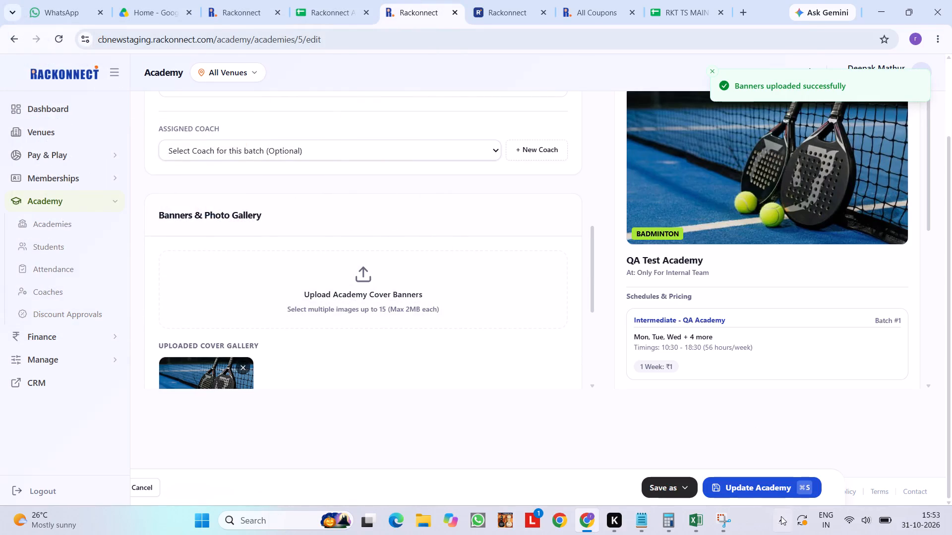
pyautogui.click(770, 483)
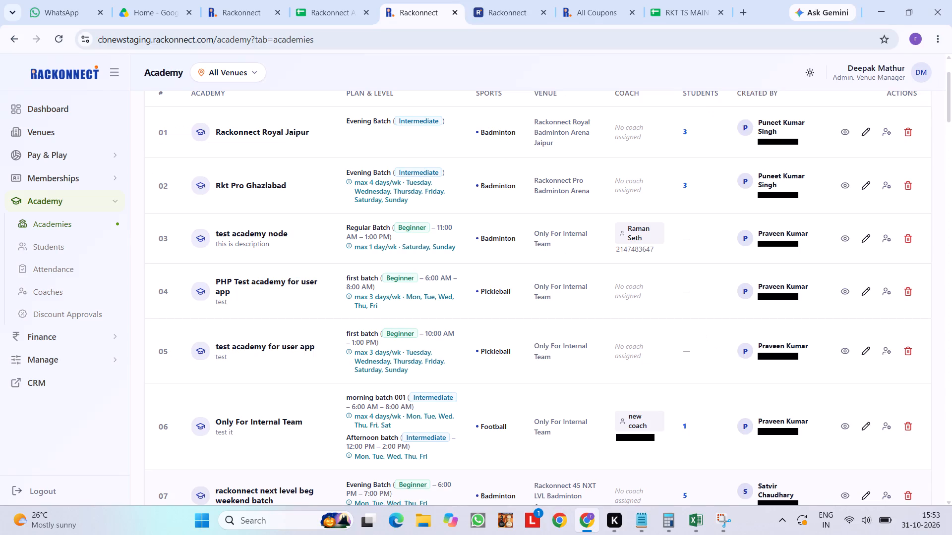
# Replace the broken cover banner of the Deepak Badminton Academy with images (2).jpg and update the academy.
pyautogui.scroll(-10, 770, 483)
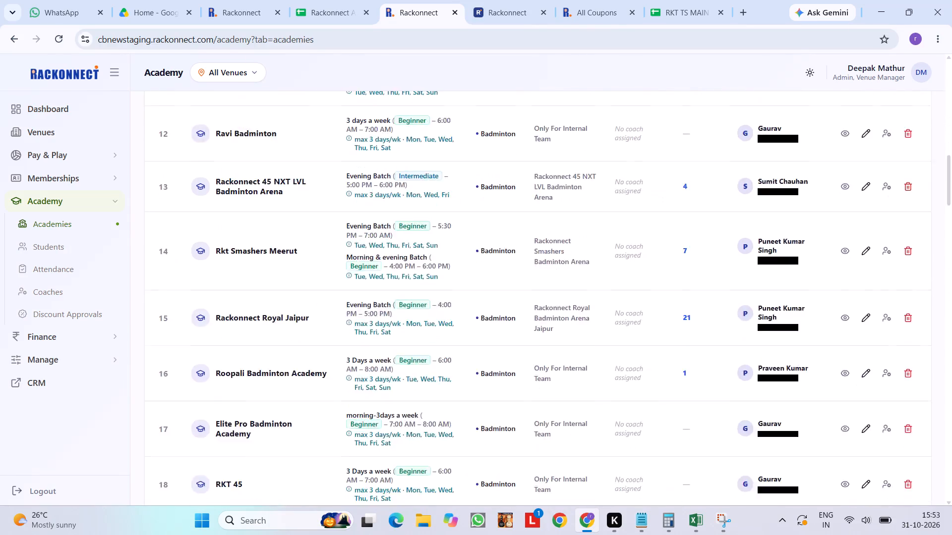
pyautogui.scroll(-12, 770, 483)
pyautogui.scroll(-15, 770, 483)
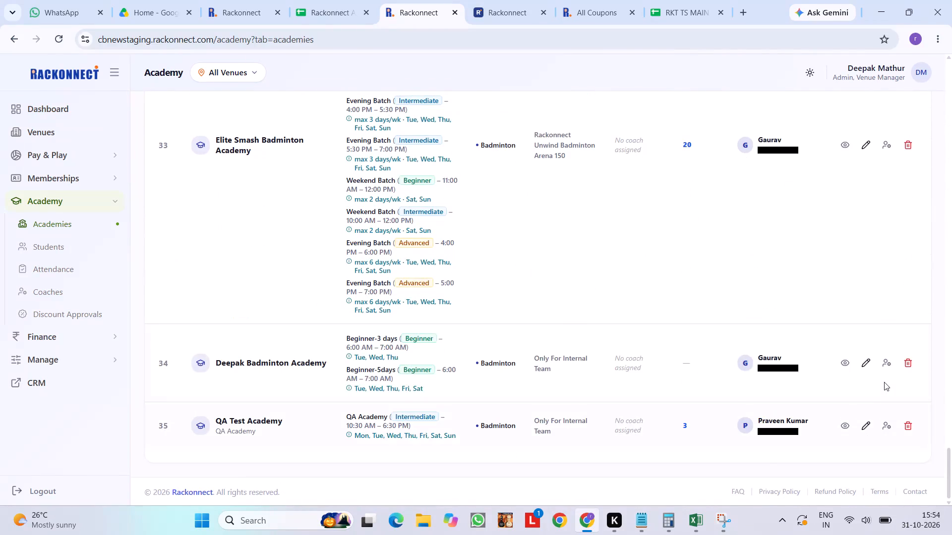
pyautogui.click(873, 365)
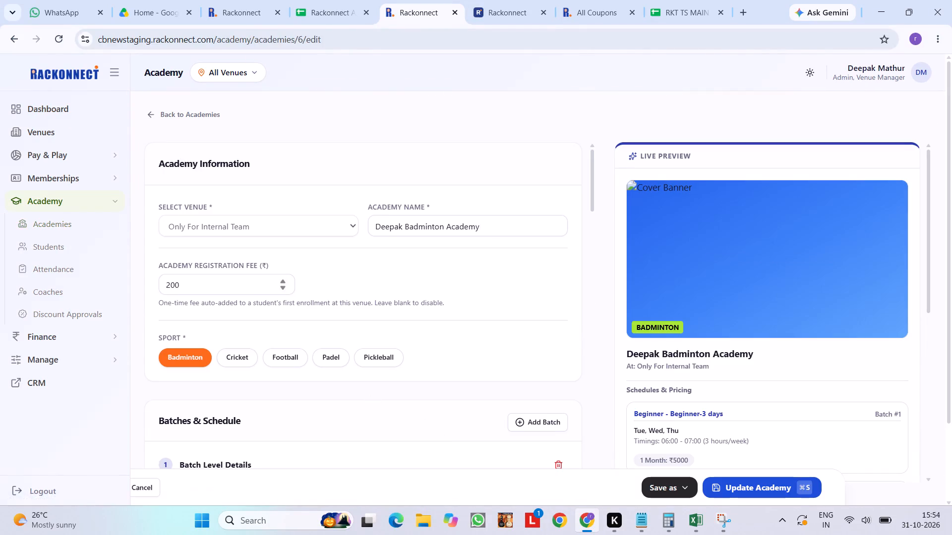
pyautogui.scroll(-20, 269, 374)
pyautogui.scroll(-13, 269, 374)
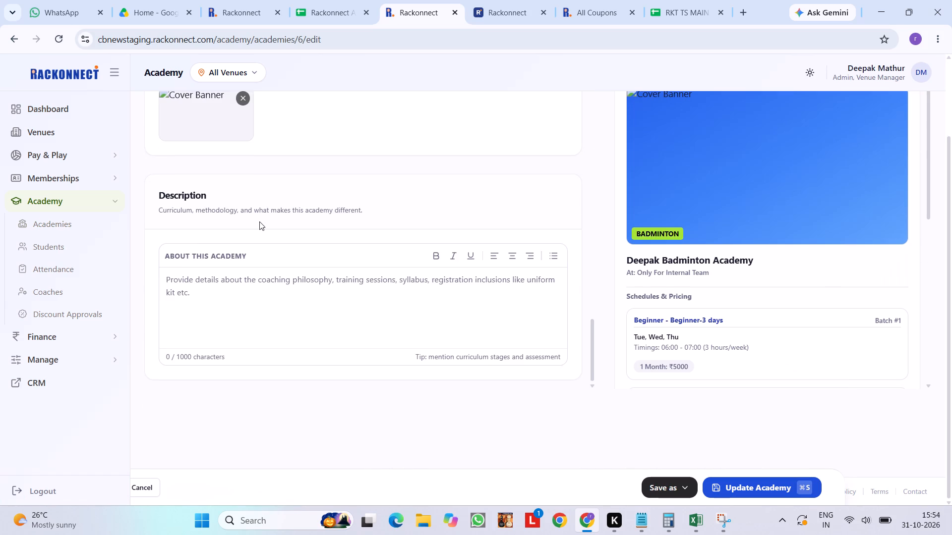
pyautogui.scroll(3, 259, 221)
pyautogui.click(245, 357)
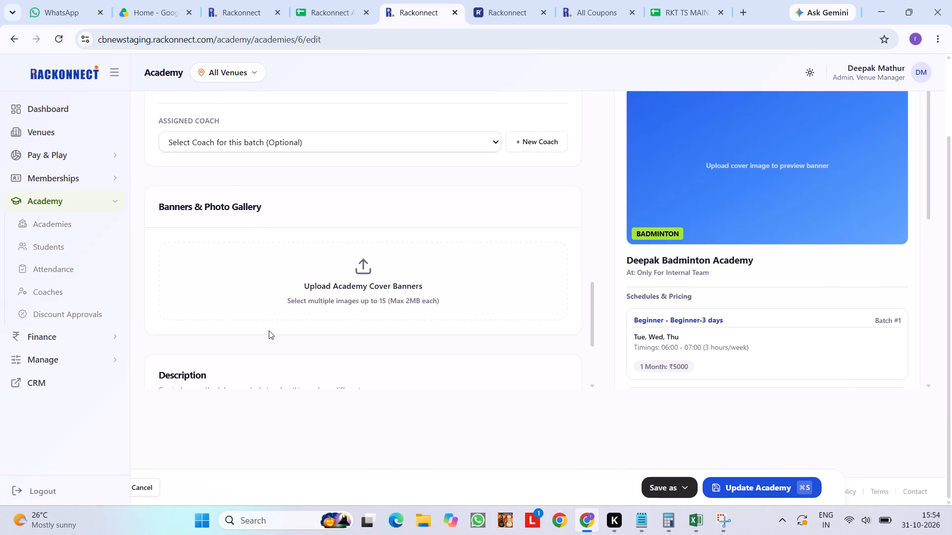
pyautogui.click(364, 277)
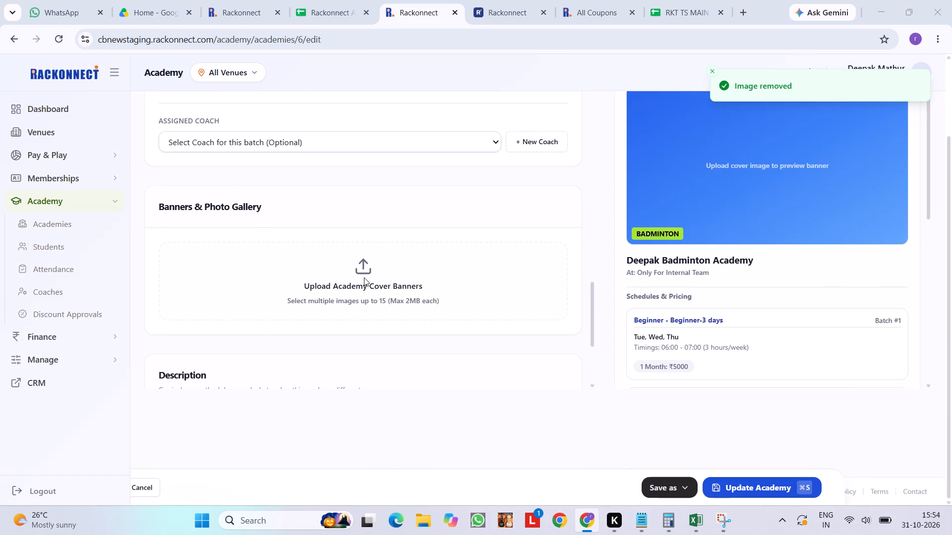
pyautogui.scroll(-12, 250, 204)
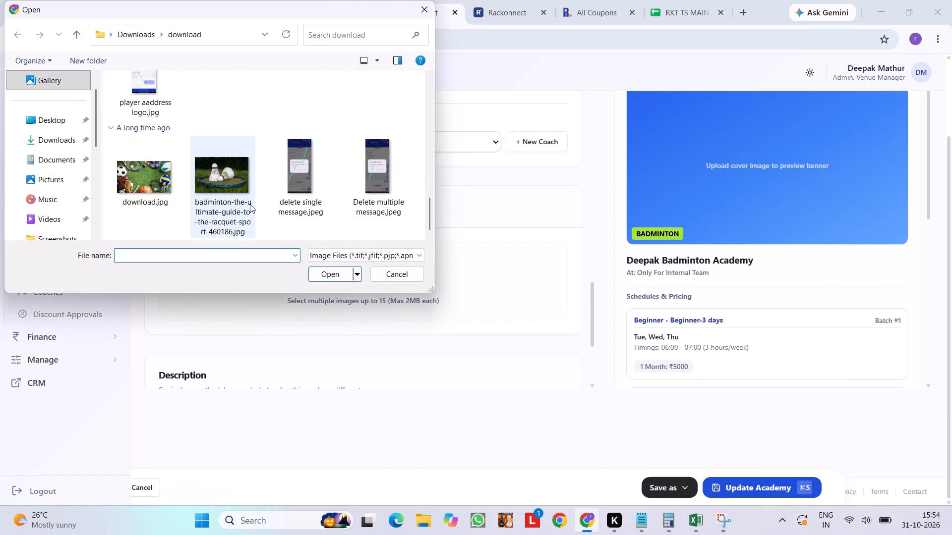
pyautogui.scroll(5, 250, 204)
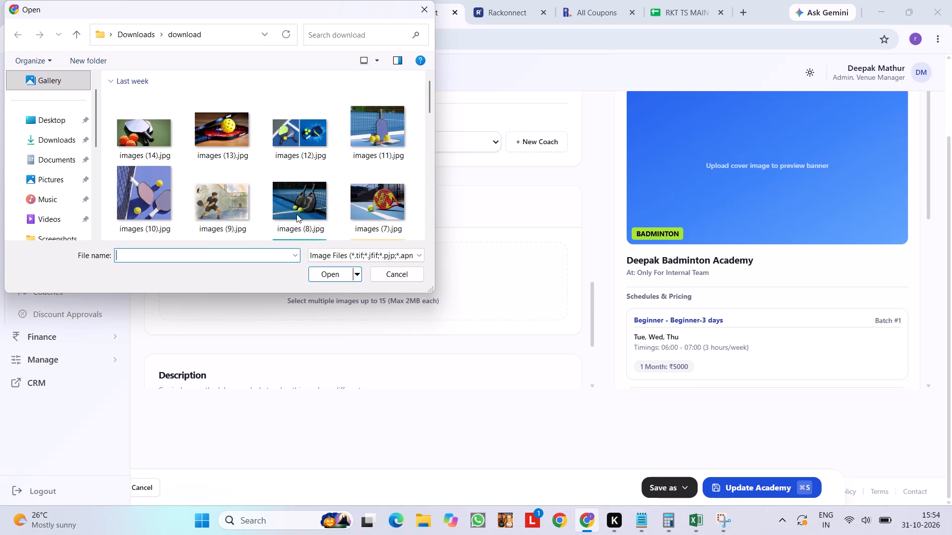
pyautogui.scroll(-1, 297, 214)
pyautogui.scroll(1, 264, 134)
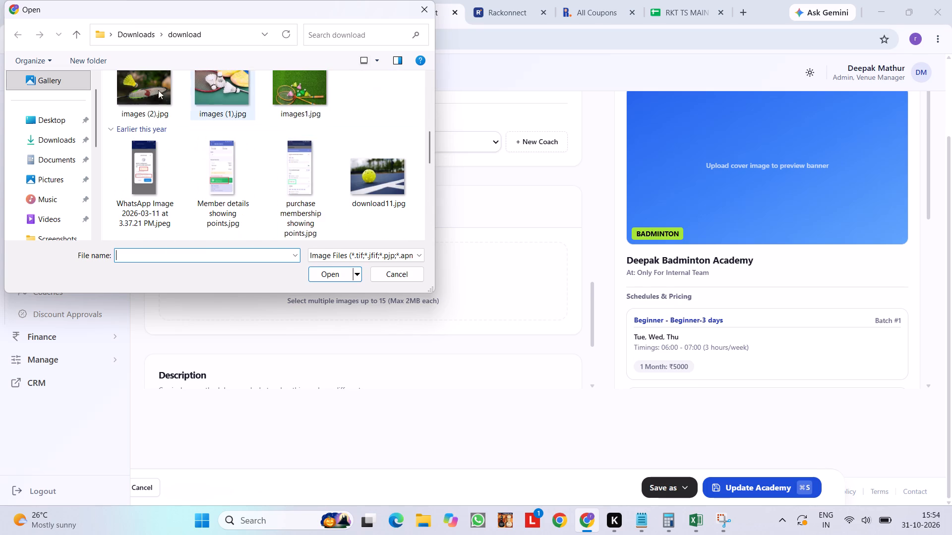
pyautogui.doubleClick(149, 86)
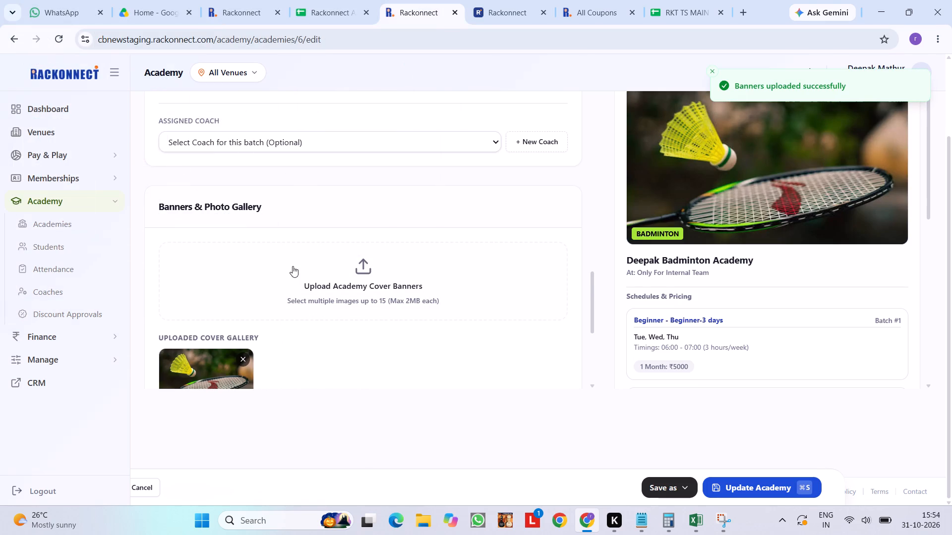
pyautogui.click(776, 497)
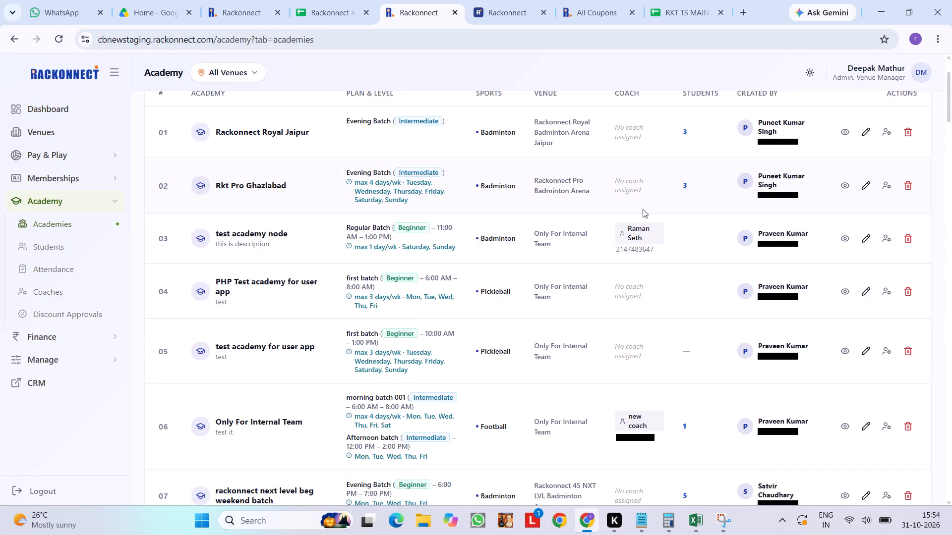
# Replace the broken cover banner of the Elite Smash Badminton Academy with images (5).jpg and update the academy.
pyautogui.scroll(-20, 643, 209)
pyautogui.scroll(-5, 643, 209)
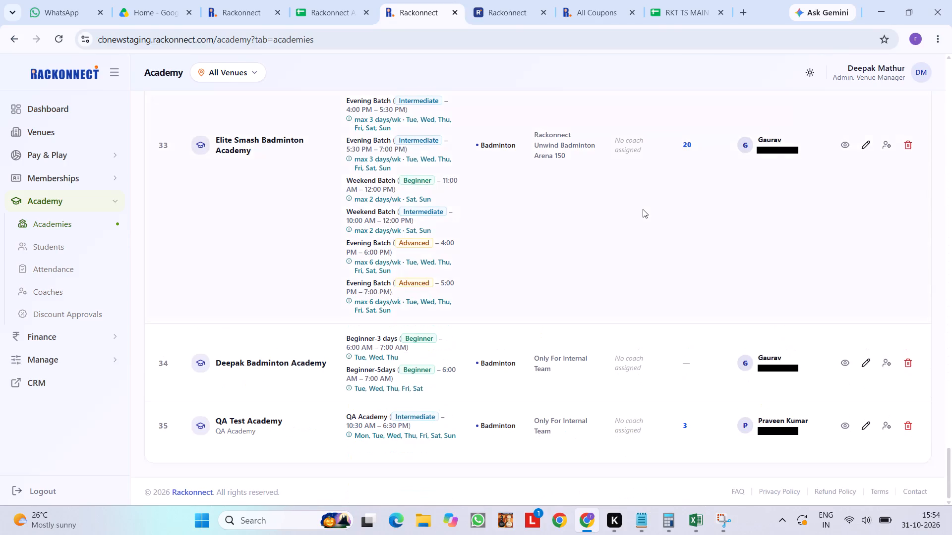
pyautogui.click(865, 146)
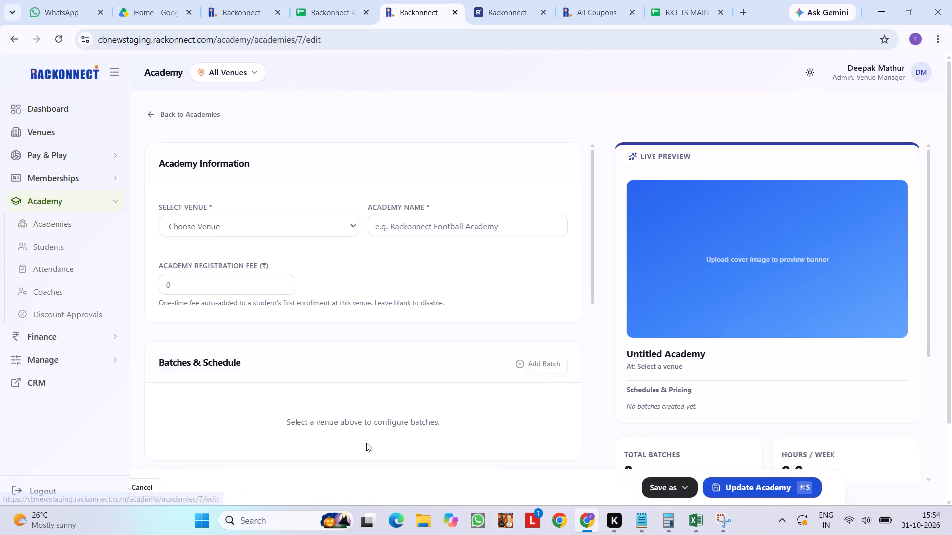
pyautogui.scroll(-7, 342, 391)
pyautogui.scroll(-20, 342, 391)
pyautogui.scroll(-10, 342, 391)
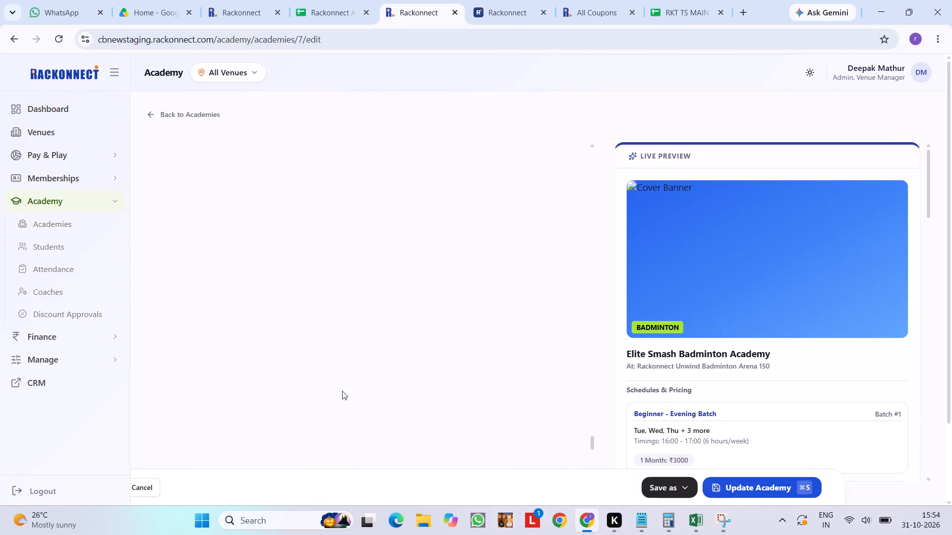
pyautogui.scroll(-7, 342, 391)
pyautogui.click(247, 190)
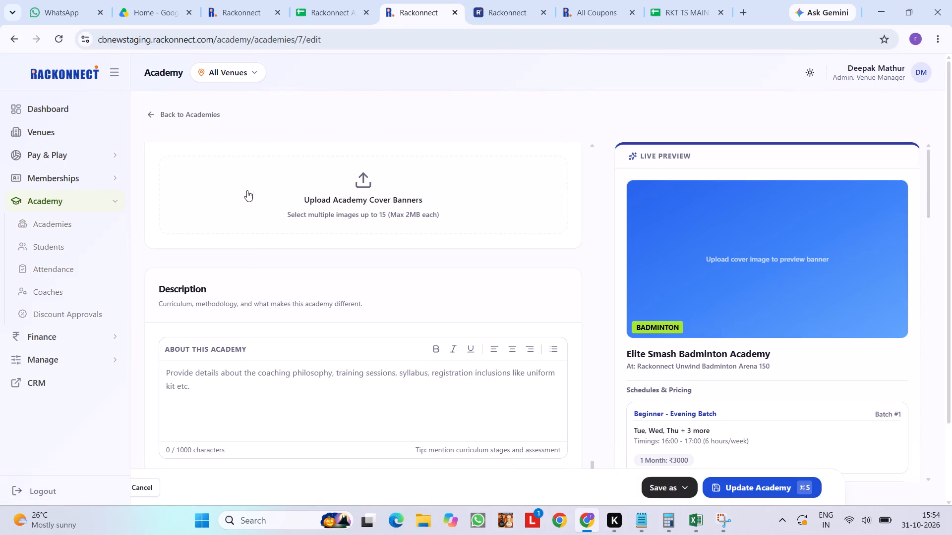
pyautogui.click(343, 215)
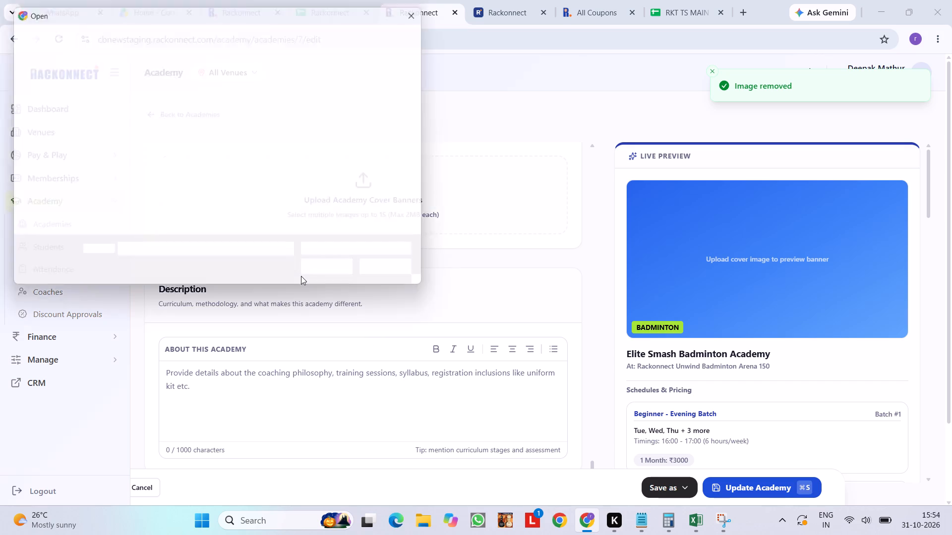
pyautogui.scroll(2, 237, 160)
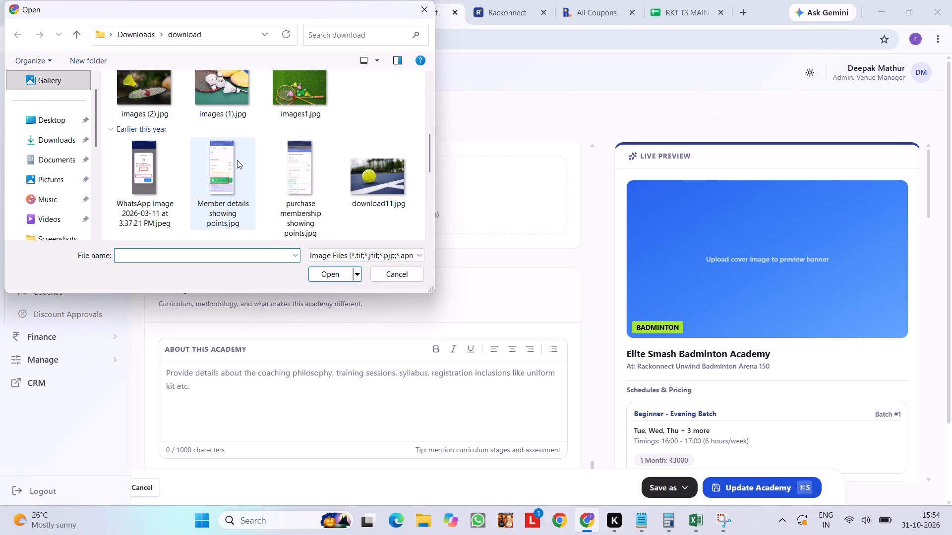
pyautogui.scroll(1, 237, 160)
pyautogui.scroll(-4, 237, 160)
pyautogui.scroll(2, 237, 160)
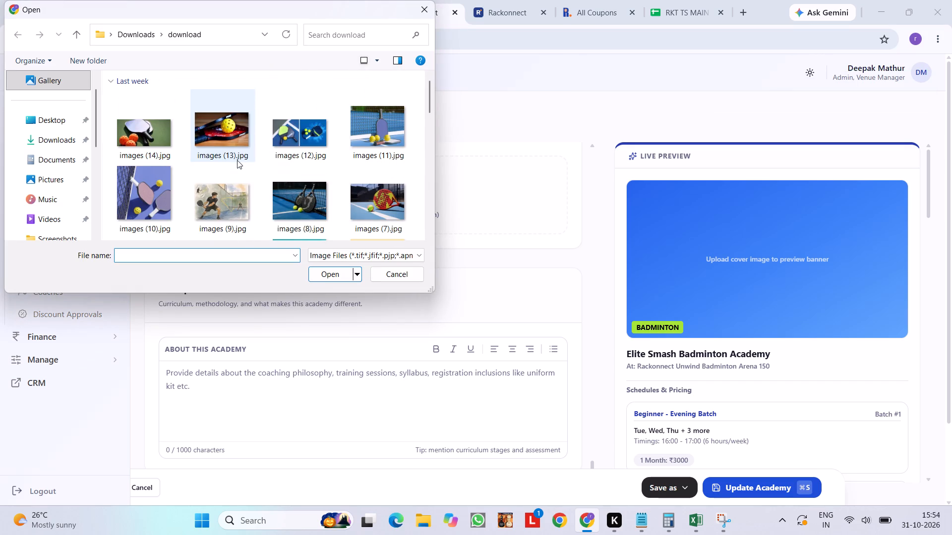
pyautogui.scroll(-1, 309, 224)
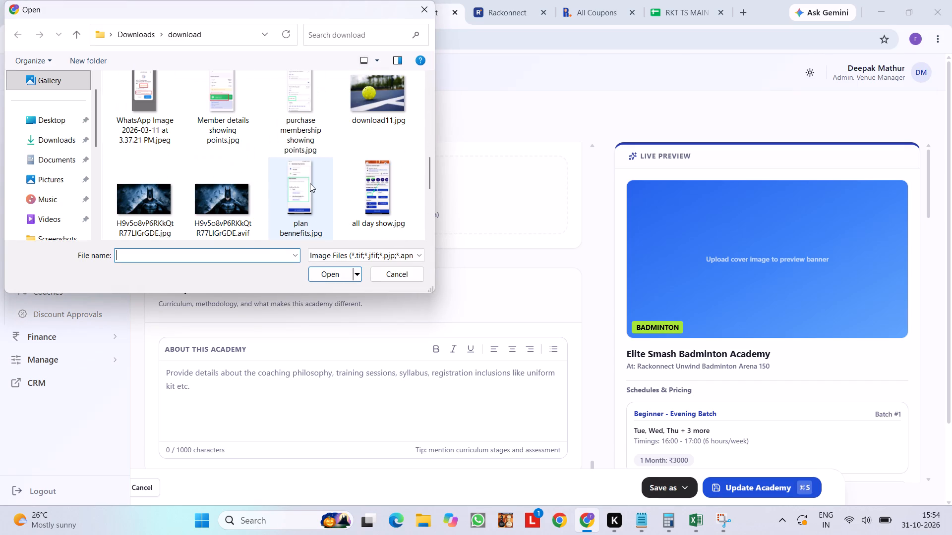
pyautogui.scroll(1, 310, 183)
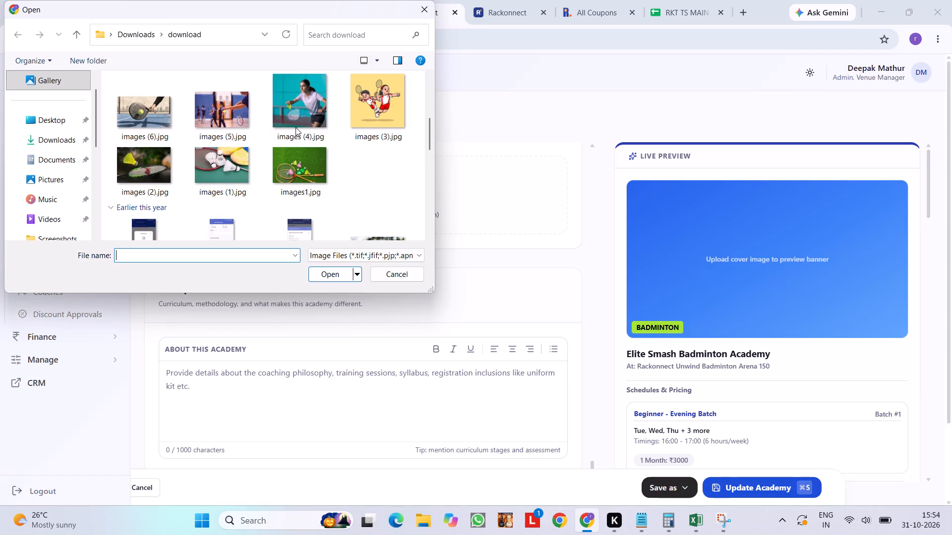
pyautogui.doubleClick(231, 115)
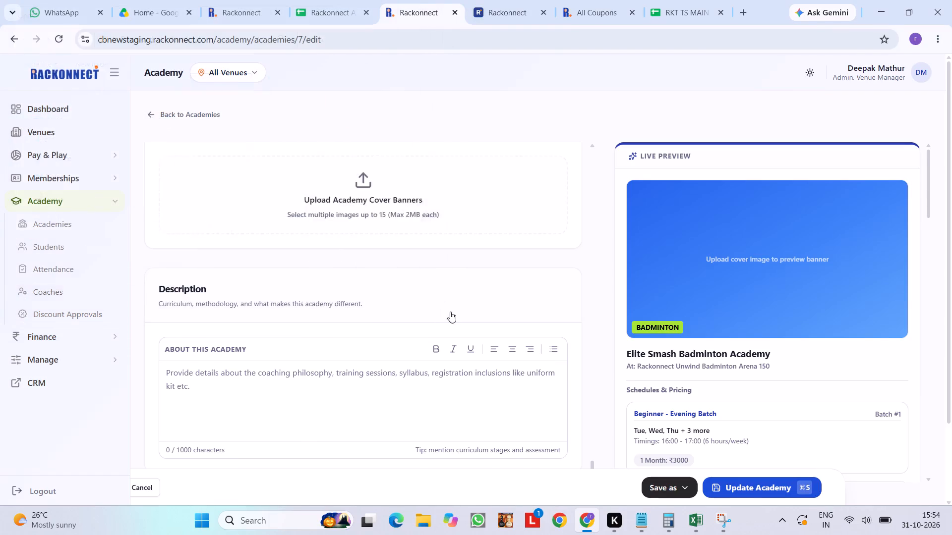
pyautogui.click(746, 482)
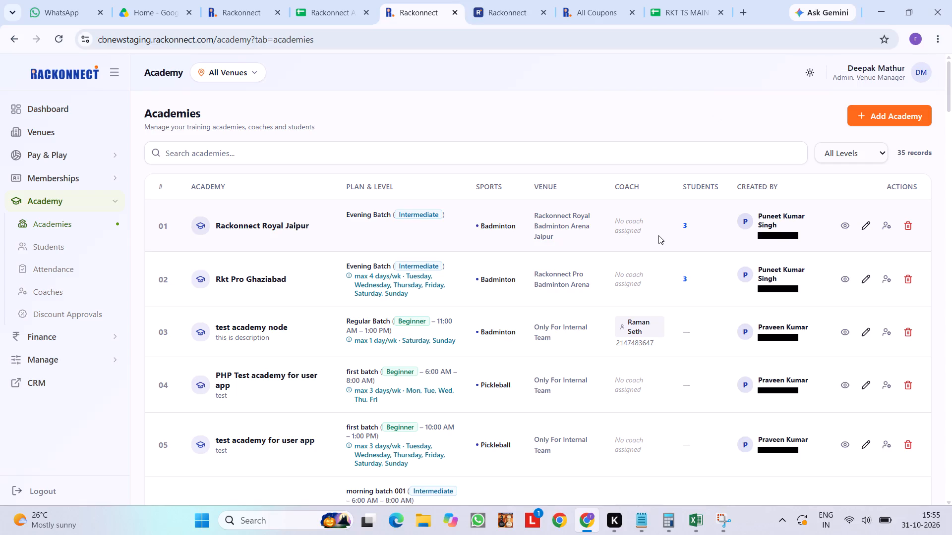
# Open the Elite Pro Badminton Academy for editing and remove its broken cover banner.
pyautogui.scroll(-10, 658, 235)
pyautogui.scroll(-14, 658, 235)
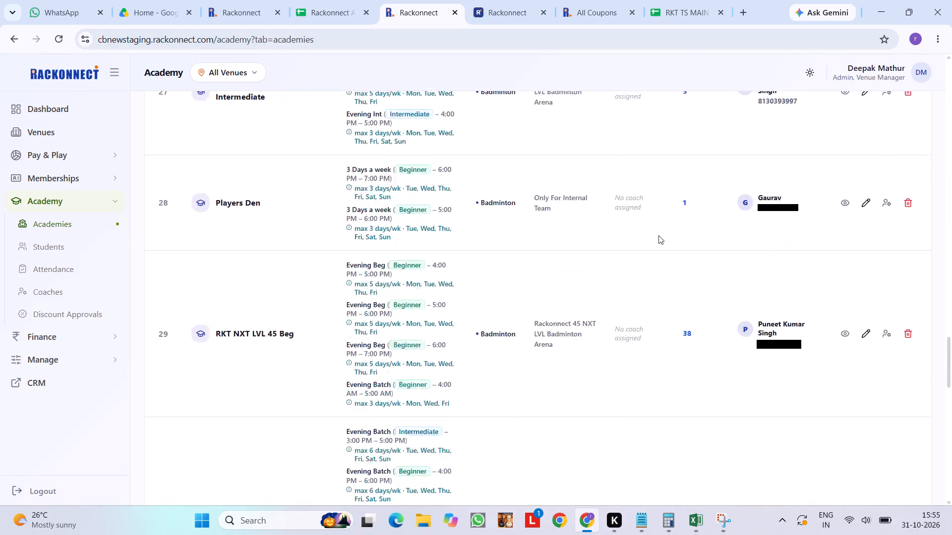
pyautogui.scroll(-11, 658, 235)
pyautogui.scroll(4, 781, 234)
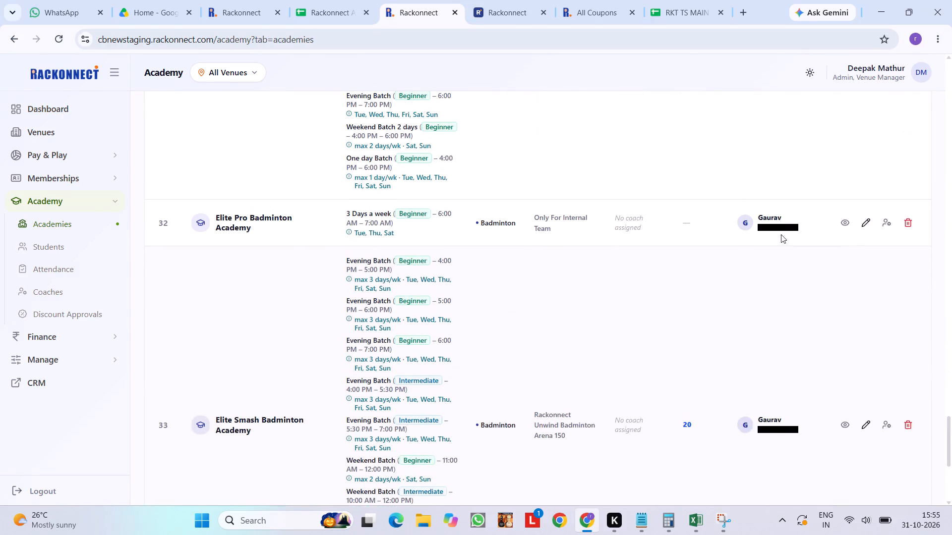
pyautogui.scroll(4, 781, 234)
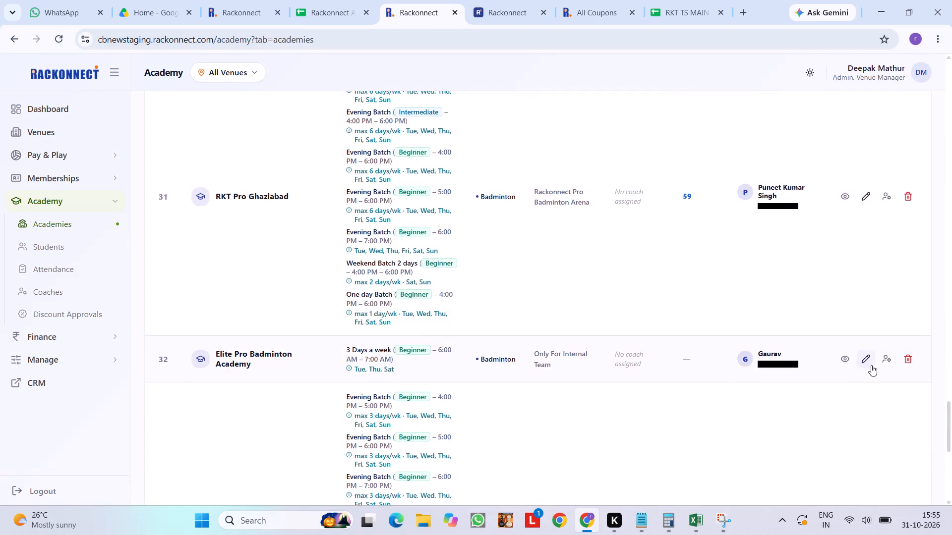
pyautogui.click(871, 365)
pyautogui.scroll(-6, 342, 369)
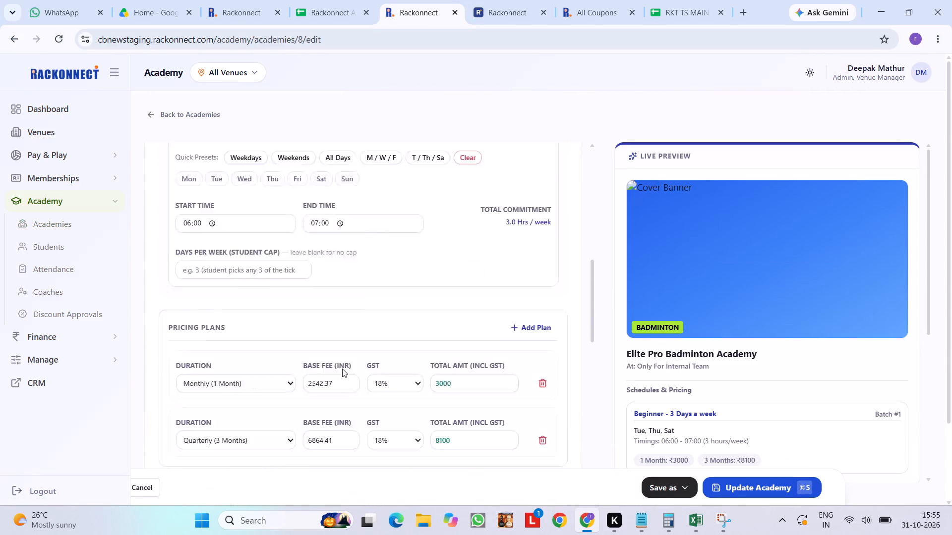
pyautogui.scroll(-13, 342, 369)
pyautogui.scroll(2, 191, 208)
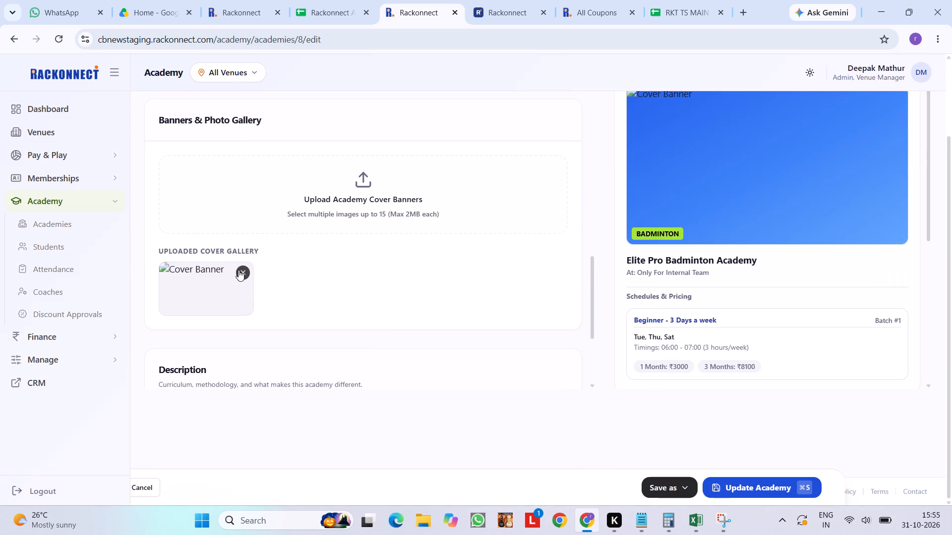
pyautogui.click(238, 270)
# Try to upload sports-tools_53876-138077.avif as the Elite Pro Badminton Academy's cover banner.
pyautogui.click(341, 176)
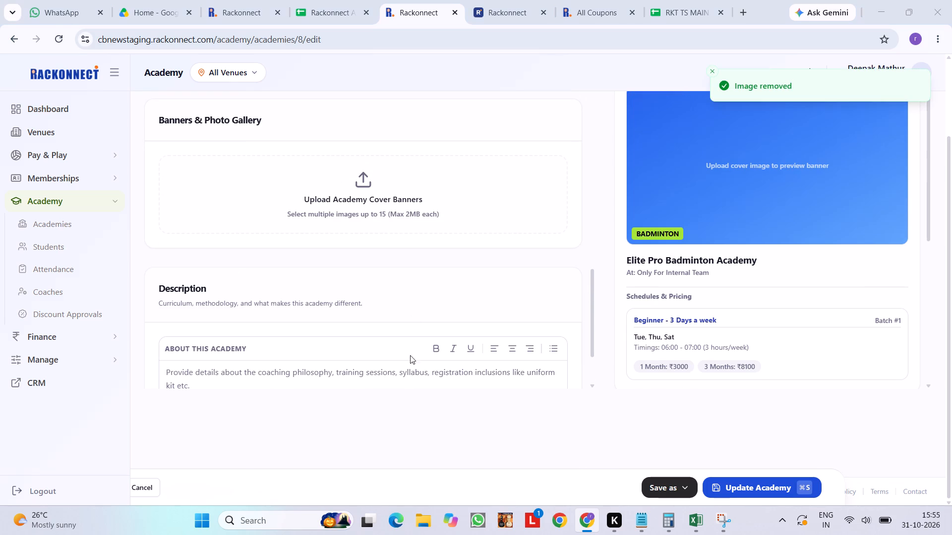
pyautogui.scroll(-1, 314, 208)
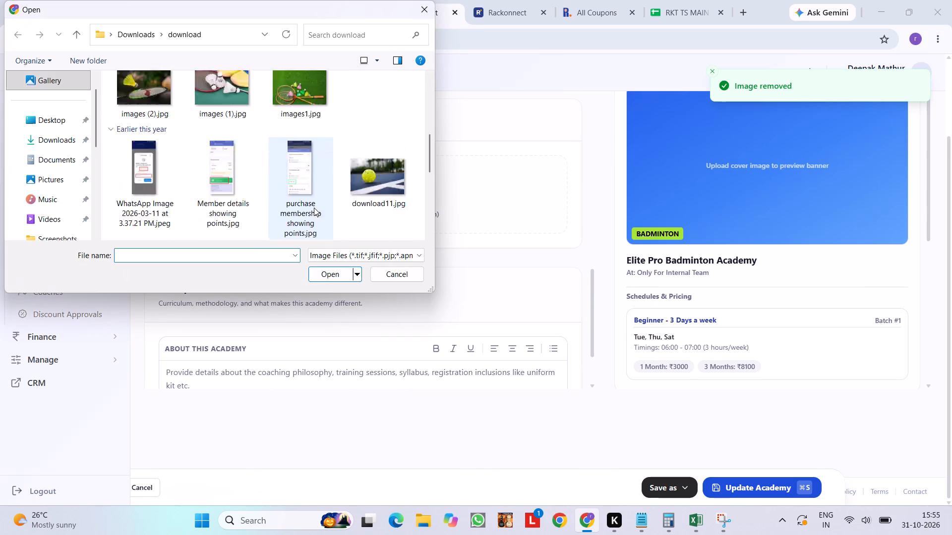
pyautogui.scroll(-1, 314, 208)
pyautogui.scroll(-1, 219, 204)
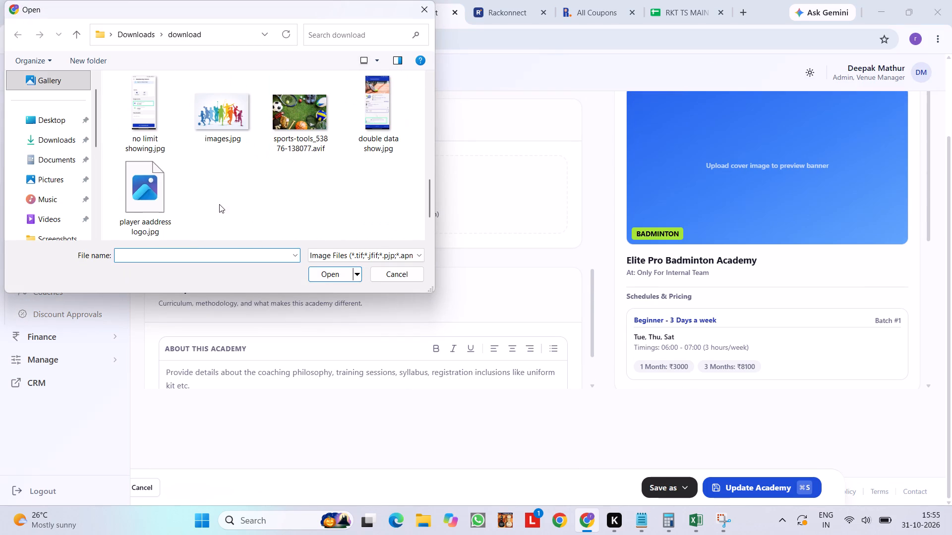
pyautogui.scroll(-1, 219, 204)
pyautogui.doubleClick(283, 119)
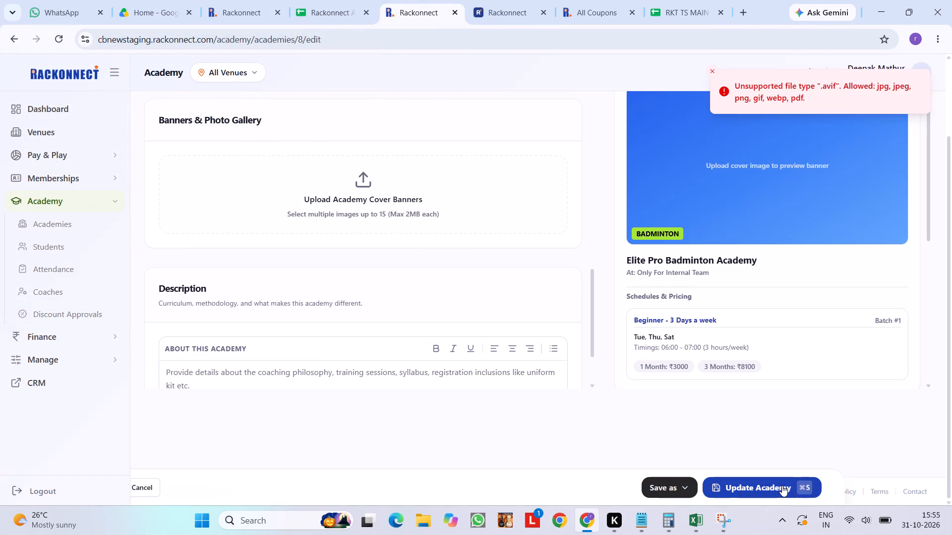
# Upload images (12).jpg as the Elite Pro Badminton Academy's cover banner and update the academy.
pyautogui.click(357, 183)
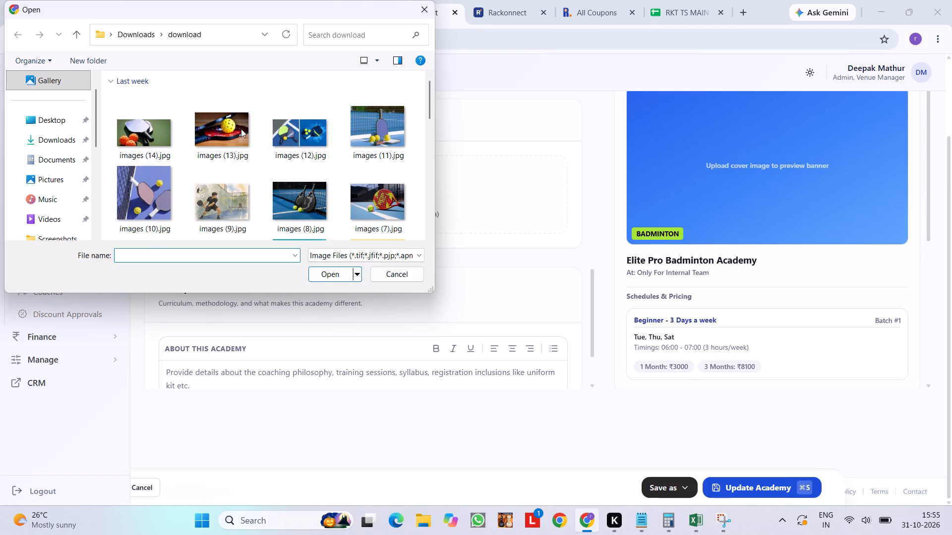
pyautogui.doubleClick(293, 123)
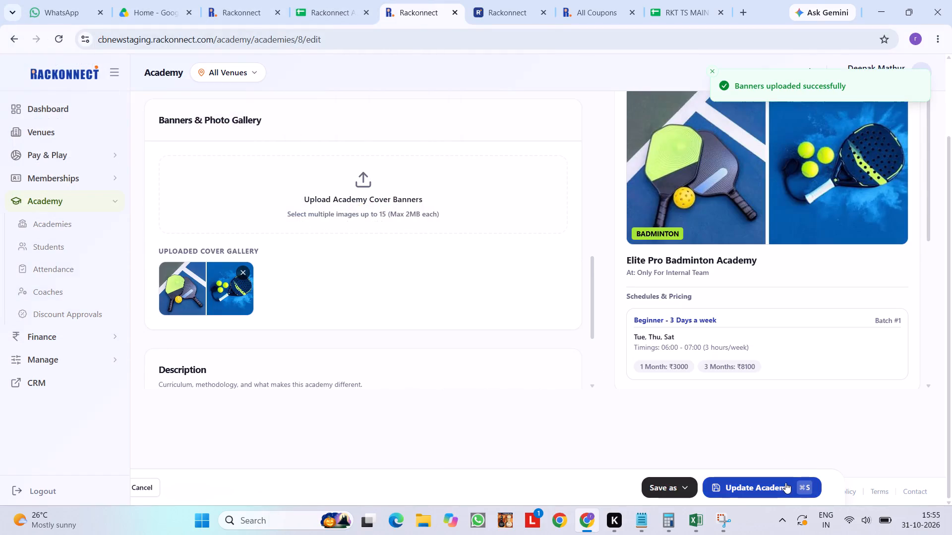
pyautogui.click(785, 483)
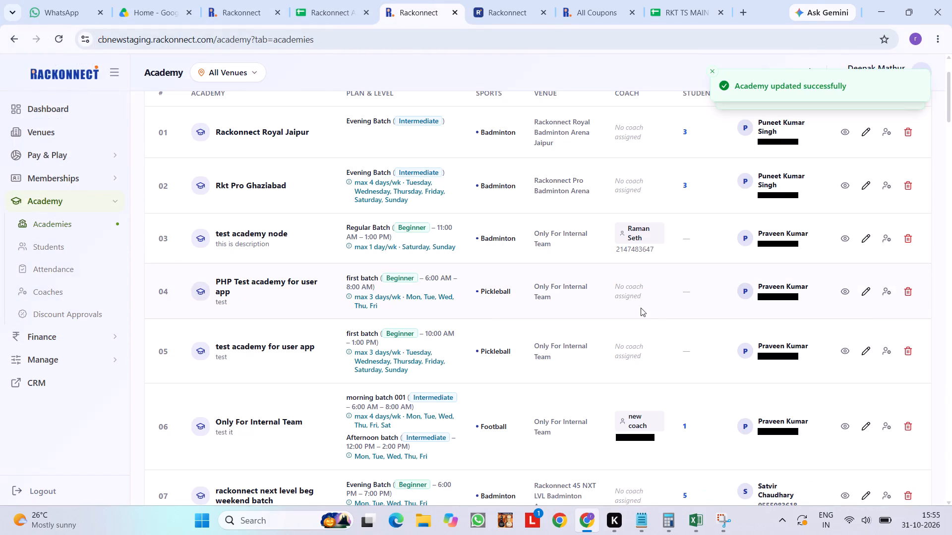
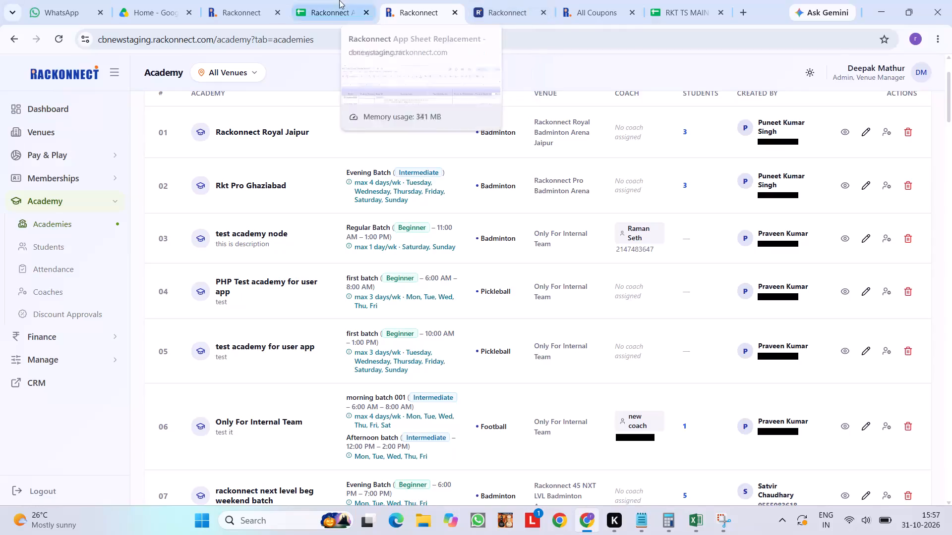
# In the Rackonnect App Sheet Replacement bug sheet, enter "court book" as the module name for bug 115.
pyautogui.click(339, 0)
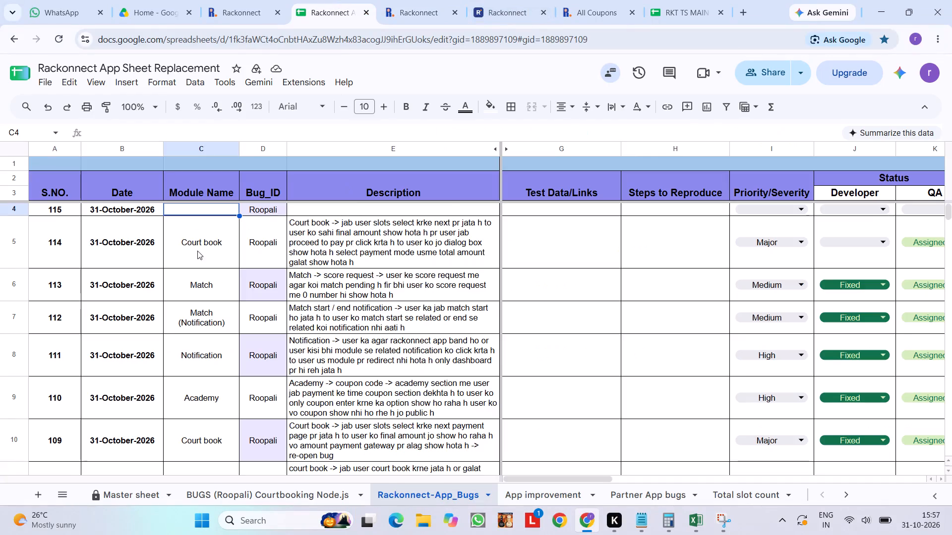
pyautogui.click(200, 212)
pyautogui.write('court')
pyautogui.press('space')
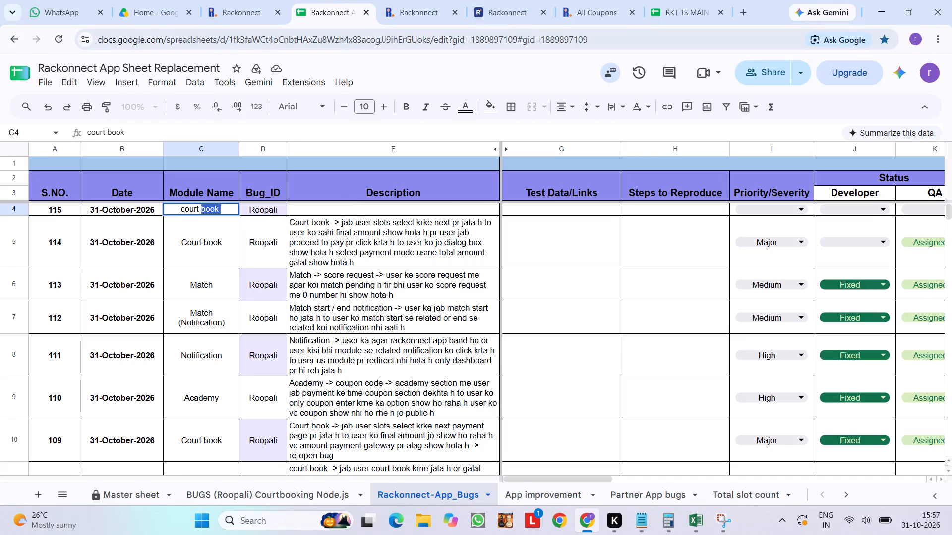
pyautogui.press('Tab')
pyautogui.press('Tab')
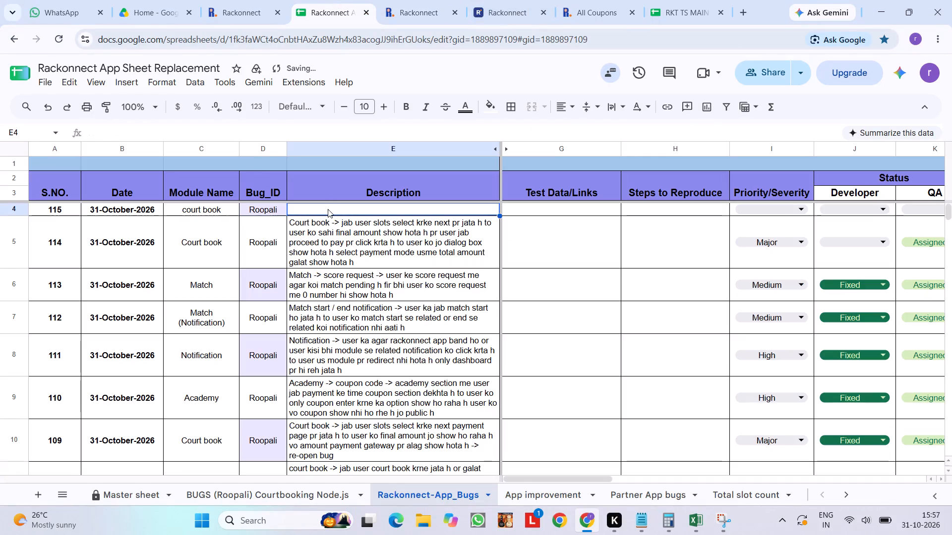
# Begin bug 115's description with "court book -> directions -> jab user".
pyautogui.doubleClick(328, 209)
pyautogui.write('court book -')
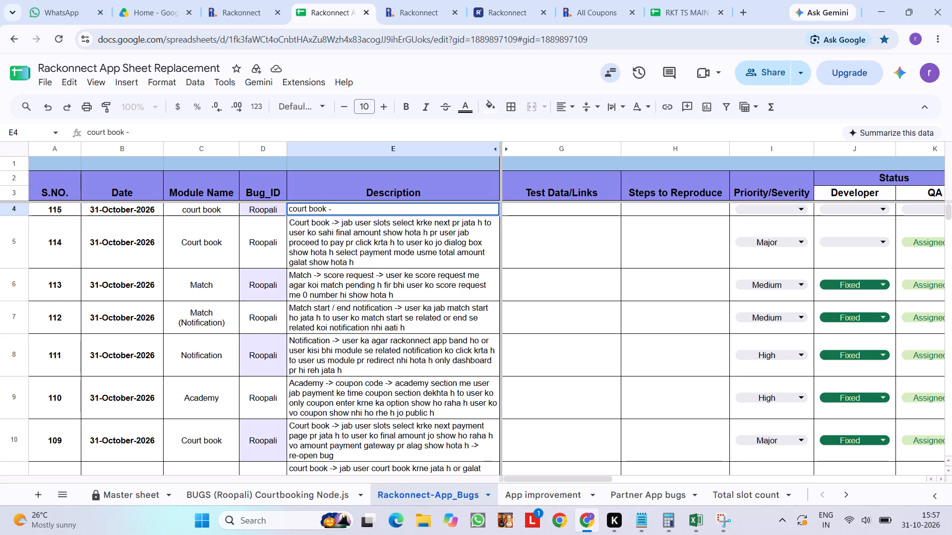
pyautogui.write('>')
pyautogui.press('space')
pyautogui.write('di')
pyautogui.write('re')
pyautogui.write('ctions')
pyautogui.press('space')
pyautogui.press('-')
pyautogui.write('>')
pyautogui.press('space')
pyautogui.write('jab use')
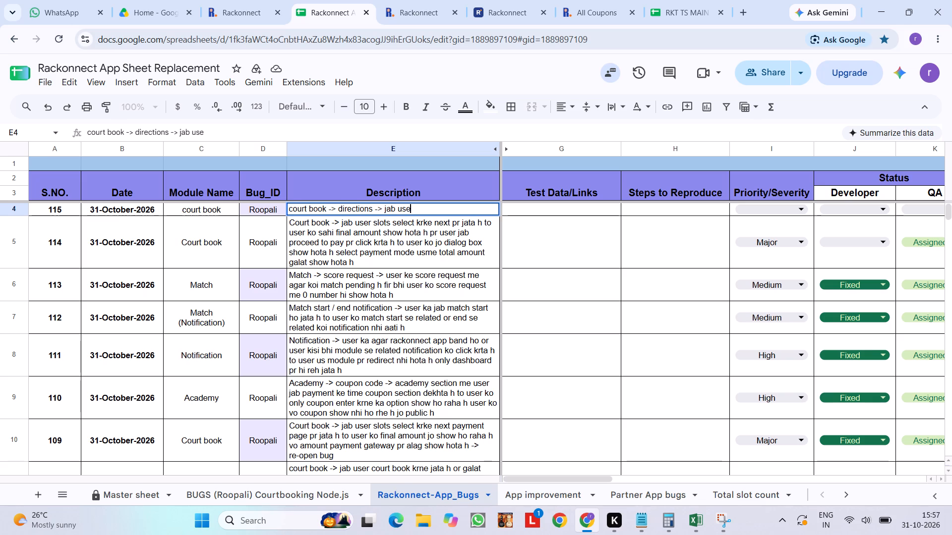
pyautogui.write('r')
pyautogui.press('space')
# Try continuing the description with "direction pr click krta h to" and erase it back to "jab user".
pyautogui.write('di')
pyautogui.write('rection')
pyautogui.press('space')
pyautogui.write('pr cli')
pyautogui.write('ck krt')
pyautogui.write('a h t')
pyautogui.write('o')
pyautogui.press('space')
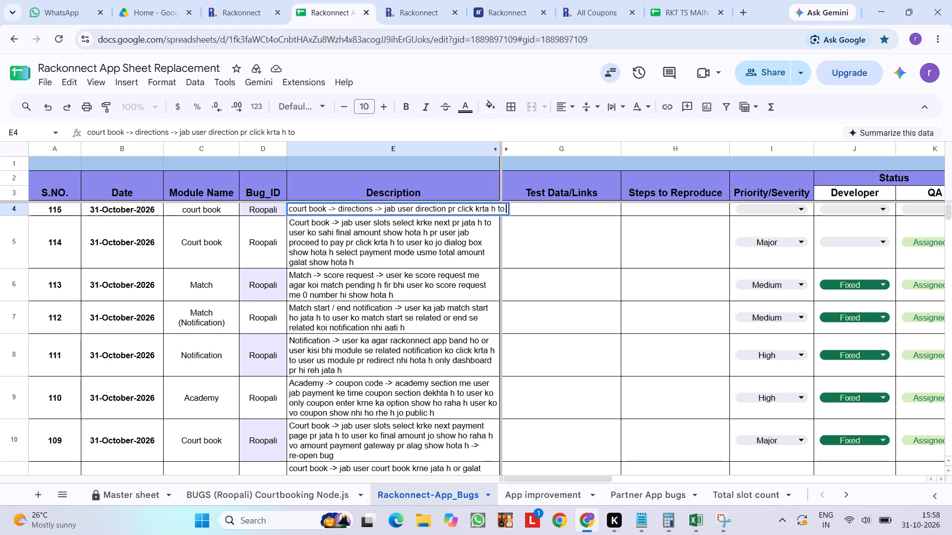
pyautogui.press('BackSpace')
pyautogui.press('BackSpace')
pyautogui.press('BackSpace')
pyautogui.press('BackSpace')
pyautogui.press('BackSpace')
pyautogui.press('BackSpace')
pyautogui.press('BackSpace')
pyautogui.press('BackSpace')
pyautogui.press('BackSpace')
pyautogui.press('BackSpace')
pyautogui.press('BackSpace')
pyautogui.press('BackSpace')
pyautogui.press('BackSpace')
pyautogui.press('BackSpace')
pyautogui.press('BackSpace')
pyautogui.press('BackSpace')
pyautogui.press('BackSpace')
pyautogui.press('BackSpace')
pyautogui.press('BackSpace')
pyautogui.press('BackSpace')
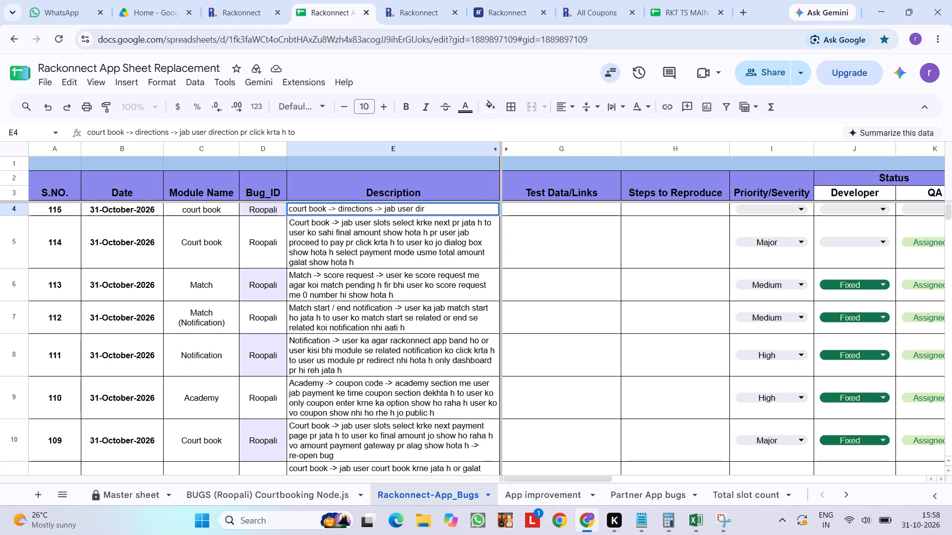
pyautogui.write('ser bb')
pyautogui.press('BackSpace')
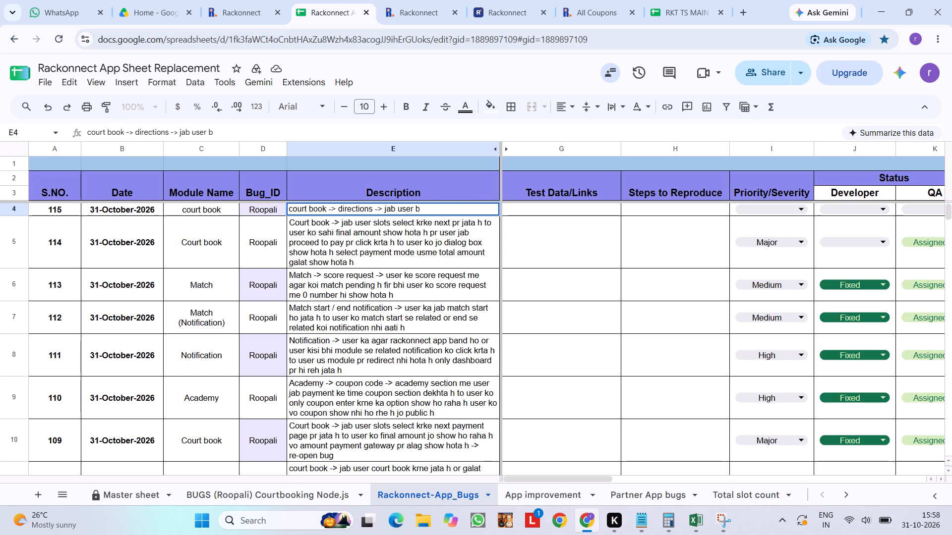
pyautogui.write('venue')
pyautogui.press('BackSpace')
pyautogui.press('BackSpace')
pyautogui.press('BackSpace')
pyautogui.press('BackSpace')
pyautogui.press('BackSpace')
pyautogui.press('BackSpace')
# Add the venue to bug 115's description as "venue - Sports turf @ REPPP".
pyautogui.write('venue')
pyautogui.press('space')
pyautogui.write('-')
pyautogui.press('space')
pyautogui.write('Sports')
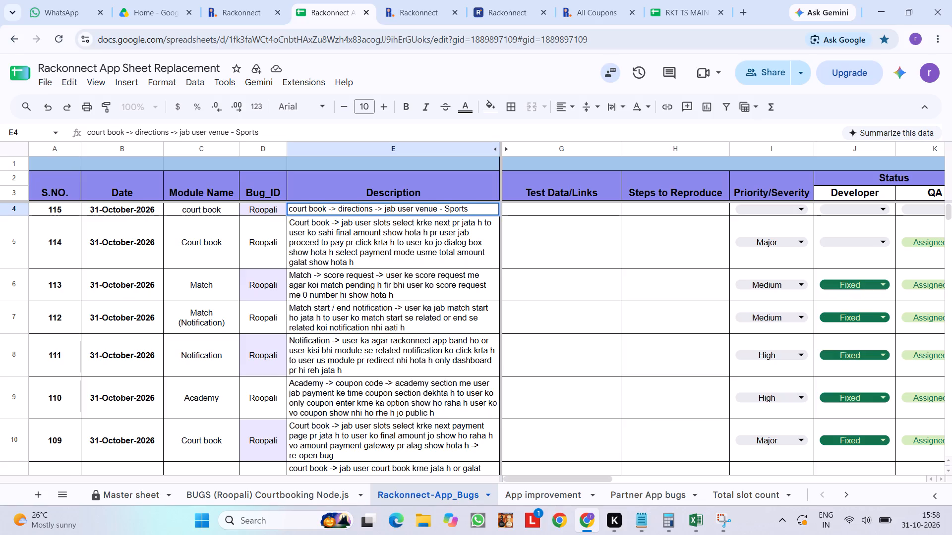
pyautogui.press('space')
pyautogui.write('turf')
pyautogui.press('space')
pyautogui.hotkey('shift', '@')
pyautogui.press('space')
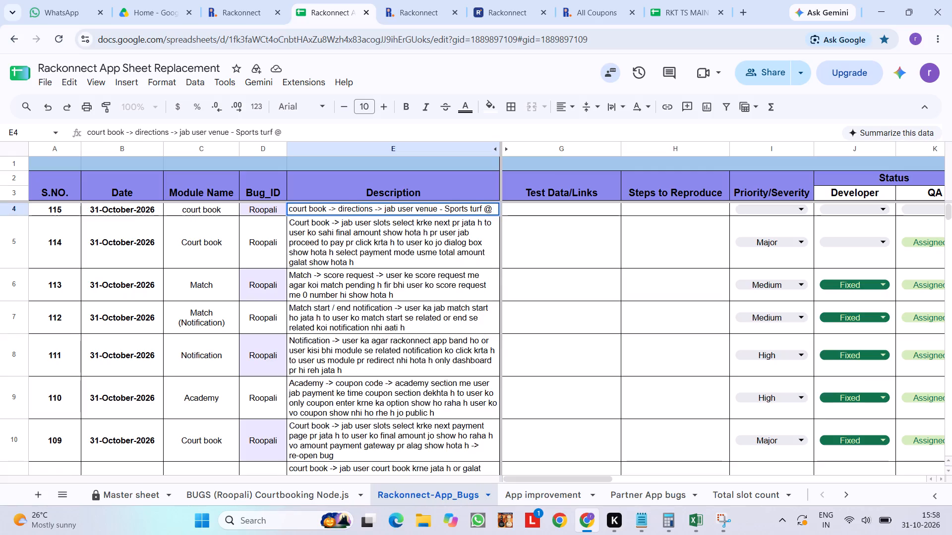
pyautogui.write('REPPP')
pyautogui.press('space')
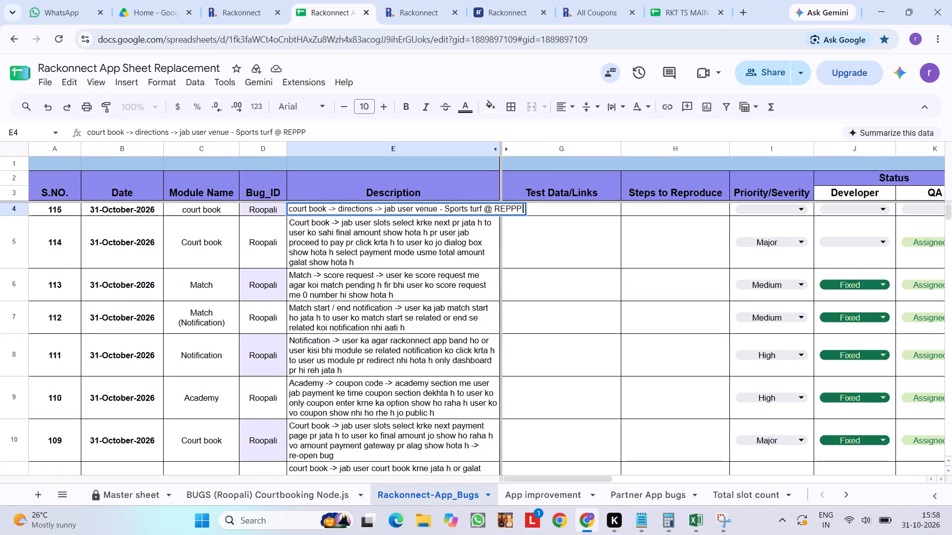
# Continue the description with "pr jakr get direction pr click krta h to user ko".
pyautogui.write('pr ja')
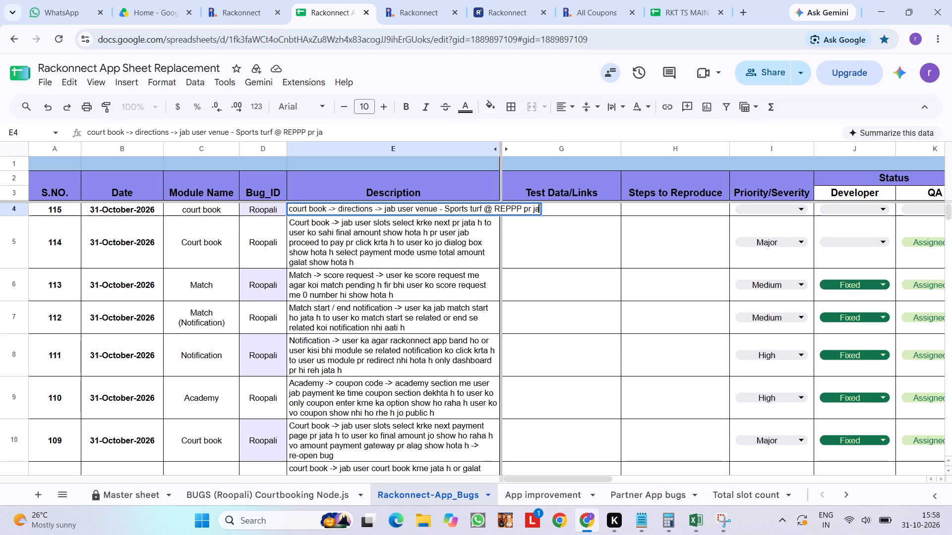
pyautogui.write('kr d')
pyautogui.press('BackSpace')
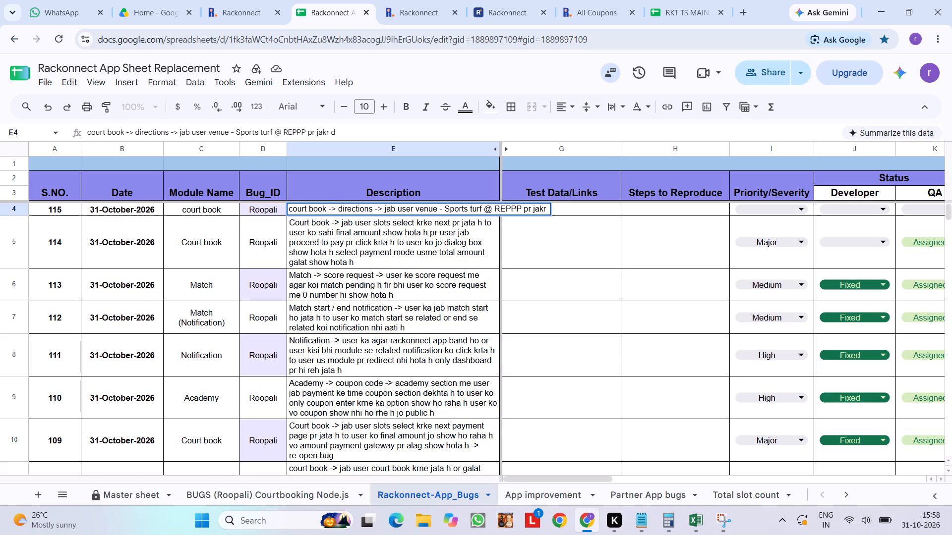
pyautogui.write('get')
pyautogui.press('space')
pyautogui.write('-')
pyautogui.press('space')
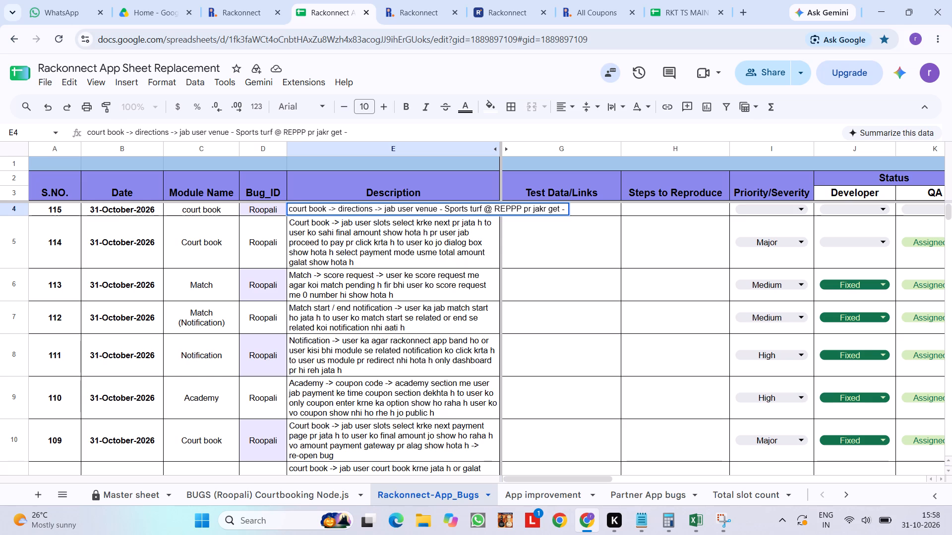
pyautogui.press('BackSpace')
pyautogui.press('BackSpace')
pyautogui.write('direction pr')
pyautogui.press('space')
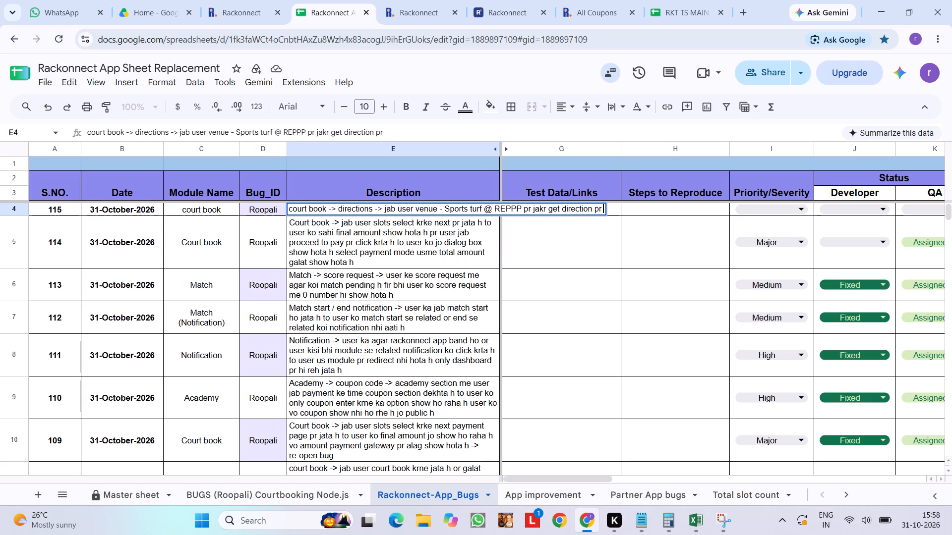
pyautogui.write('click krta h to use rko')
pyautogui.press('space')
pyautogui.press('BackSpace')
pyautogui.press('BackSpace')
pyautogui.press('BackSpace')
pyautogui.press('BackSpace')
pyautogui.press('BackSpace')
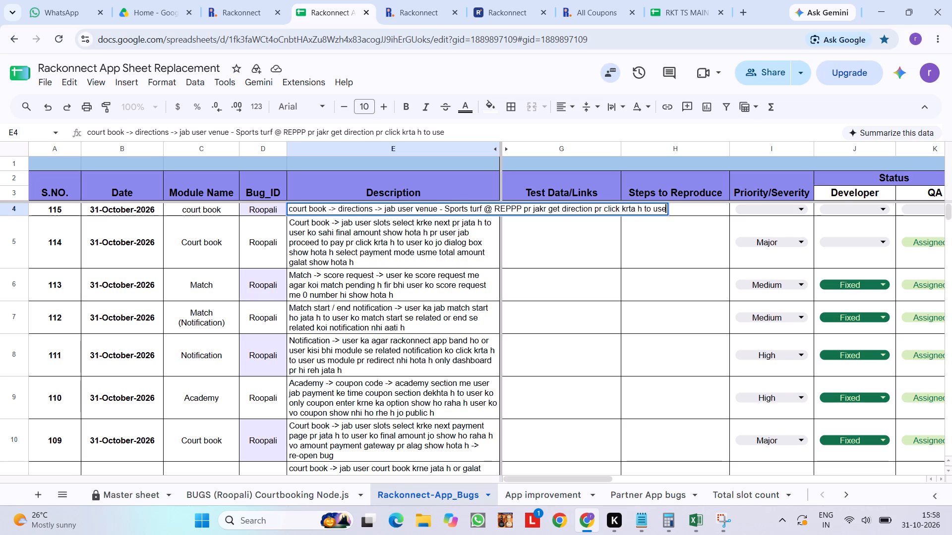
pyautogui.write('r ko')
pyautogui.press('space')
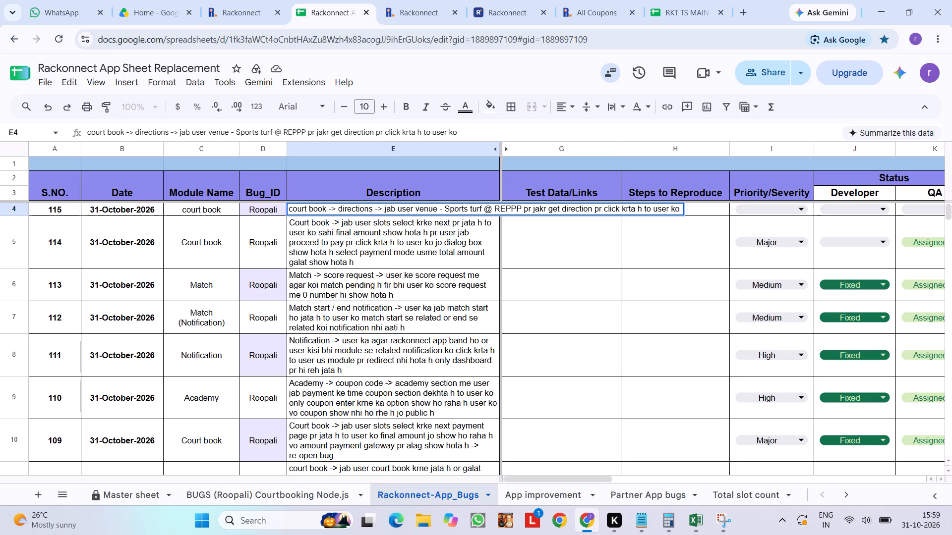
# Continue bug 115's description with "google map me".
pyautogui.write('goo')
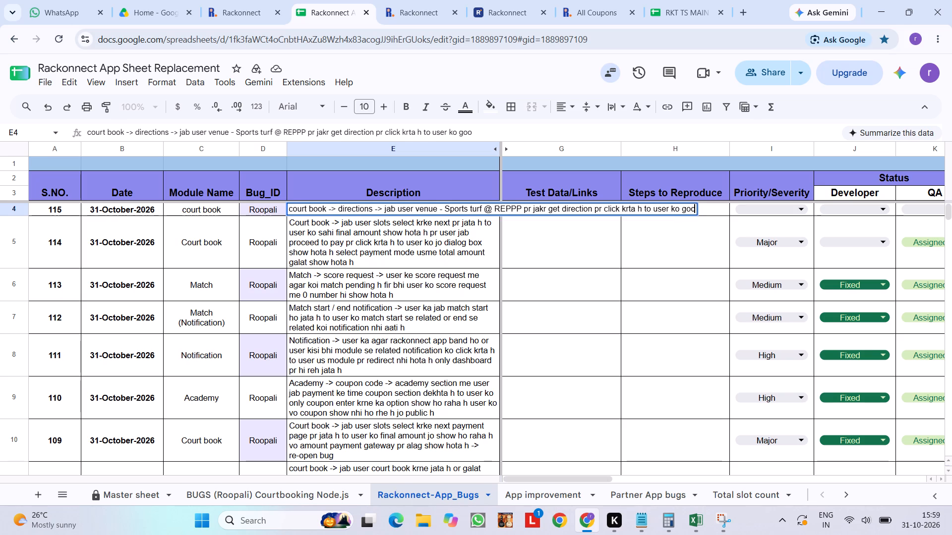
pyautogui.write('gl')
pyautogui.press('space')
pyautogui.press('BackSpace')
pyautogui.write('e')
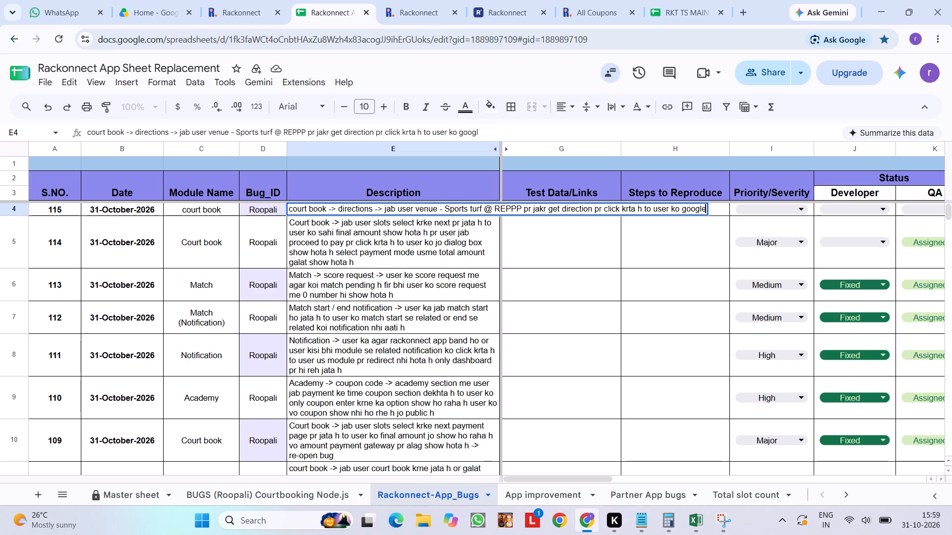
pyautogui.press('space')
pyautogui.write('ma')
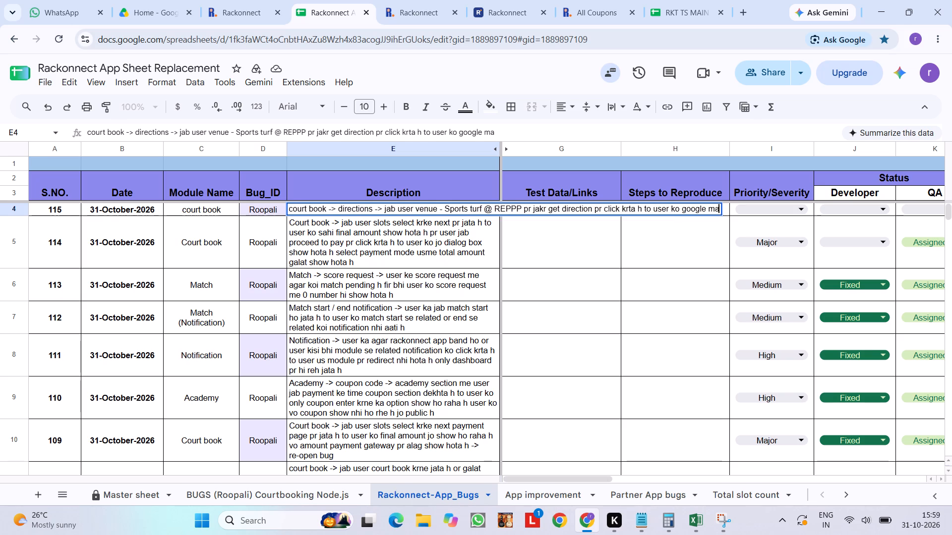
pyautogui.write('p me galat')
pyautogui.press('space')
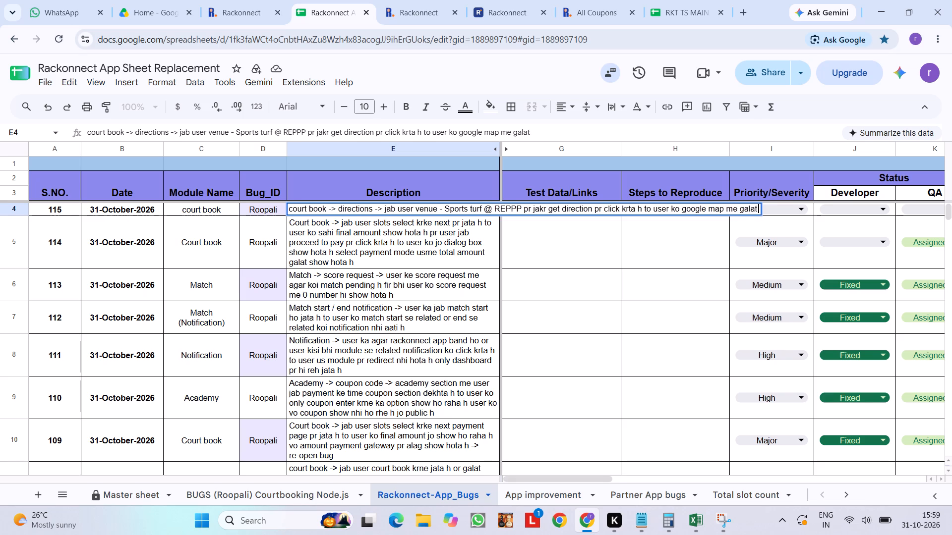
pyautogui.press('BackSpace')
pyautogui.press('BackSpace')
pyautogui.press('BackSpace')
pyautogui.press('BackSpace')
pyautogui.press('BackSpace')
pyautogui.press('BackSpace')
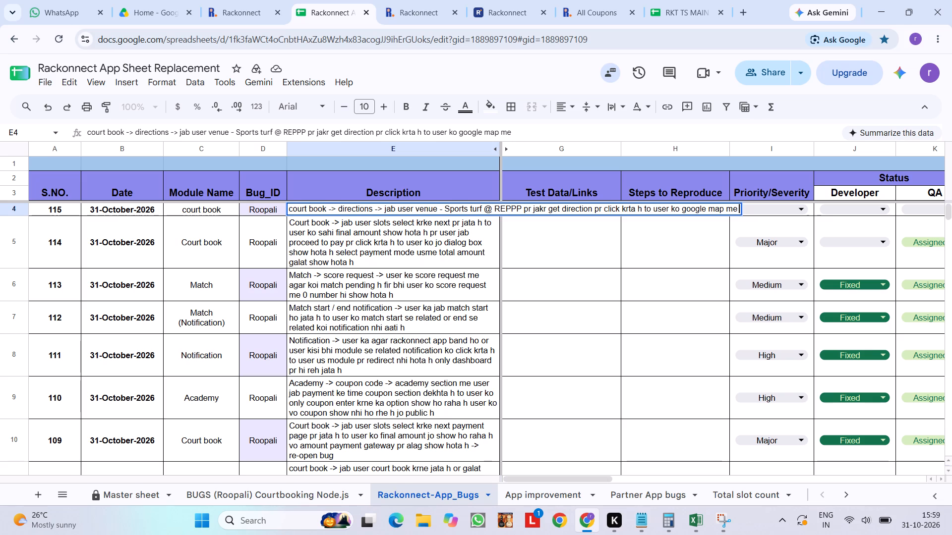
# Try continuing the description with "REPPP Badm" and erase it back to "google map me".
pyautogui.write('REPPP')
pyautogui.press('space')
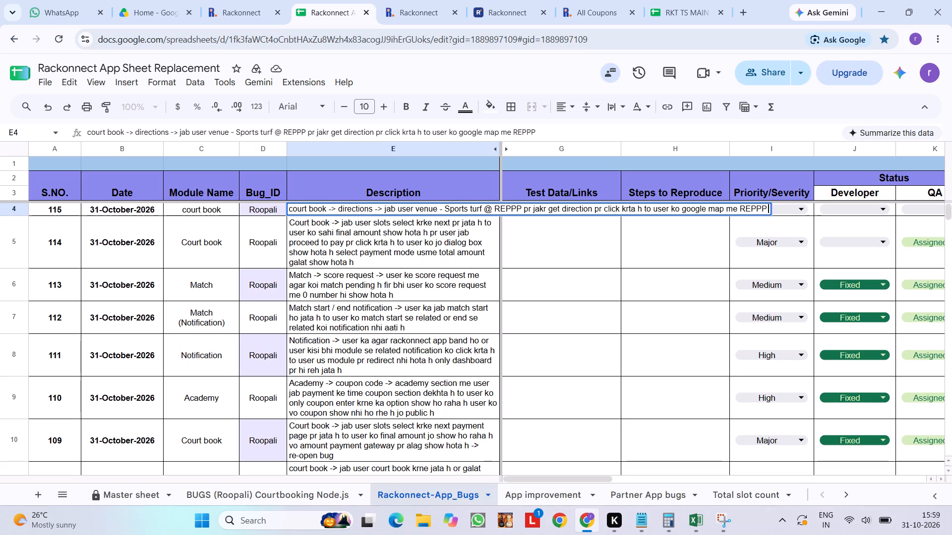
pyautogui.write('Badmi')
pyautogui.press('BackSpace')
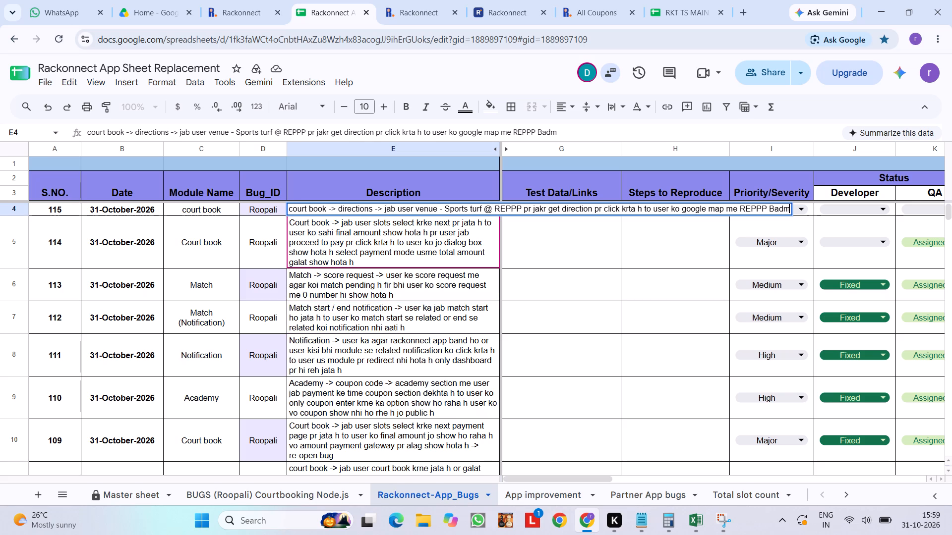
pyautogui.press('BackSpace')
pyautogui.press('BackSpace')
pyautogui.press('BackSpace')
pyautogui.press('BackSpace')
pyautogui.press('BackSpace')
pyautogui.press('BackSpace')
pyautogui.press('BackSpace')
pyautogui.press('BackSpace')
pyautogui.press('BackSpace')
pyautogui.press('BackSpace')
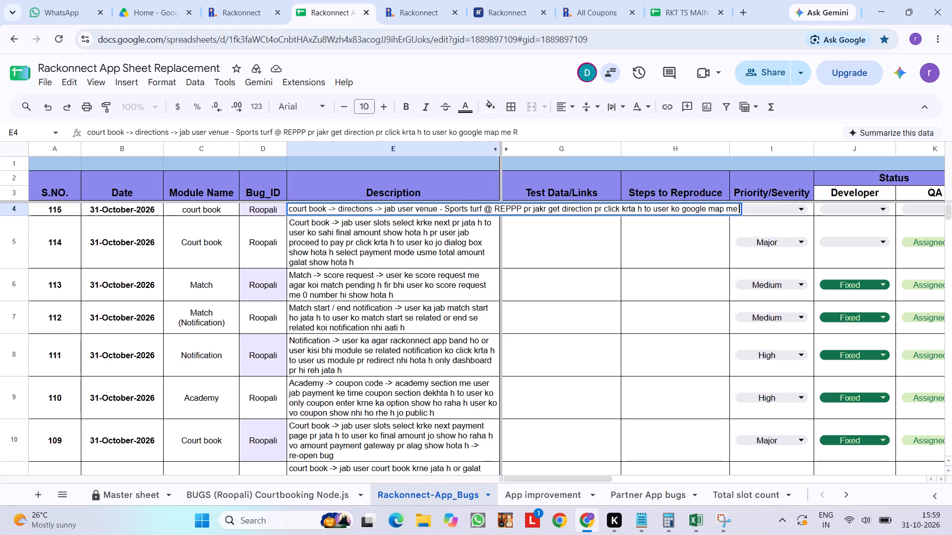
# Add the other venue's name, "Rackonnect Badminton Arena REPPP", to the end of bug 115's description.
pyautogui.write('Rackonnect')
pyautogui.press('space')
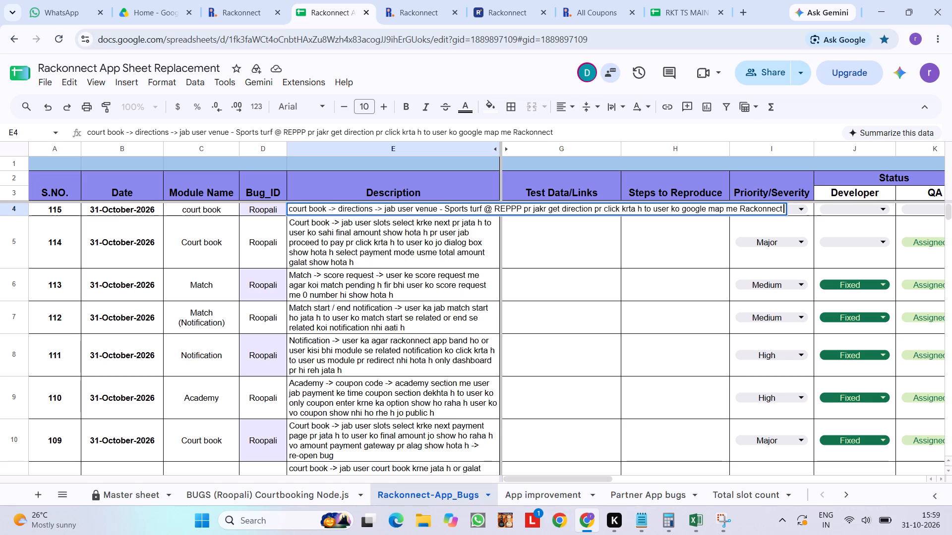
pyautogui.write('Badminton')
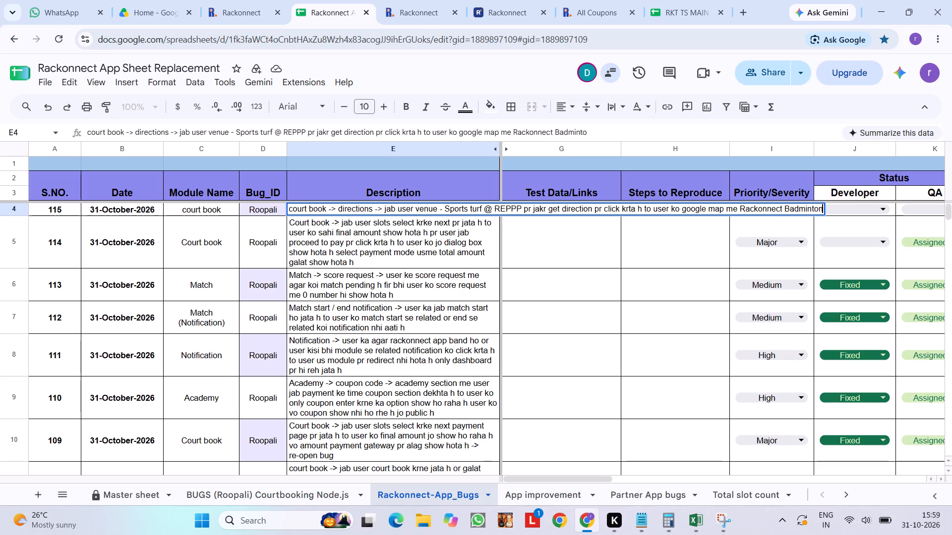
pyautogui.press('space')
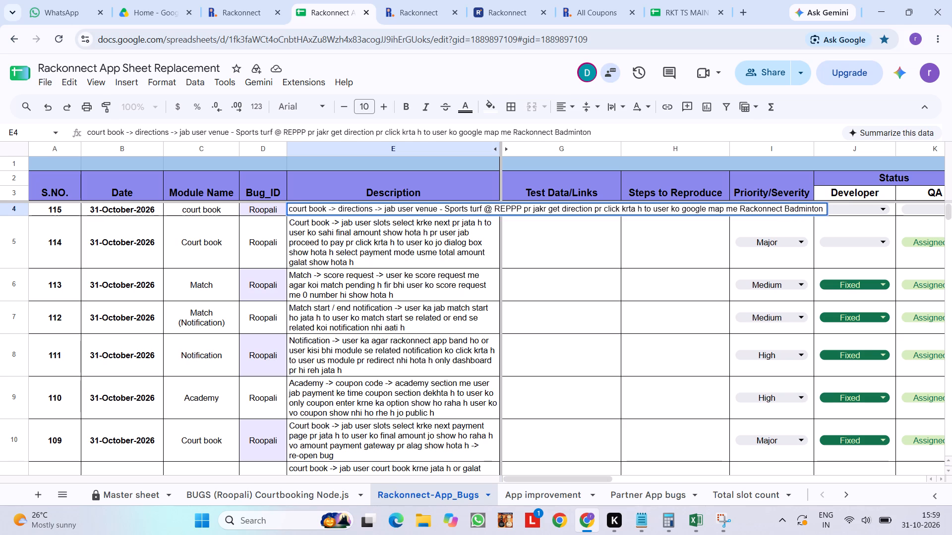
pyautogui.write('Arena')
pyautogui.press('space')
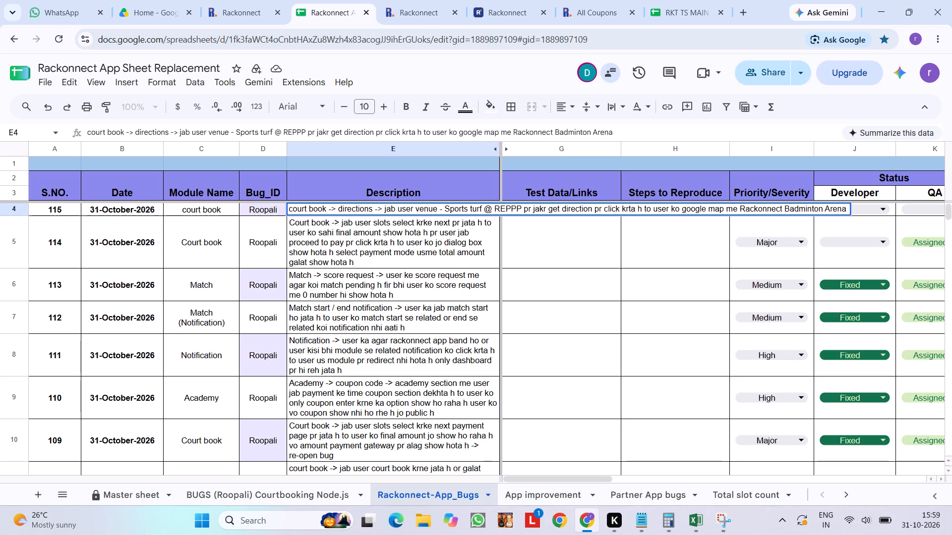
pyautogui.write('REPPP')
pyautogui.press('space')
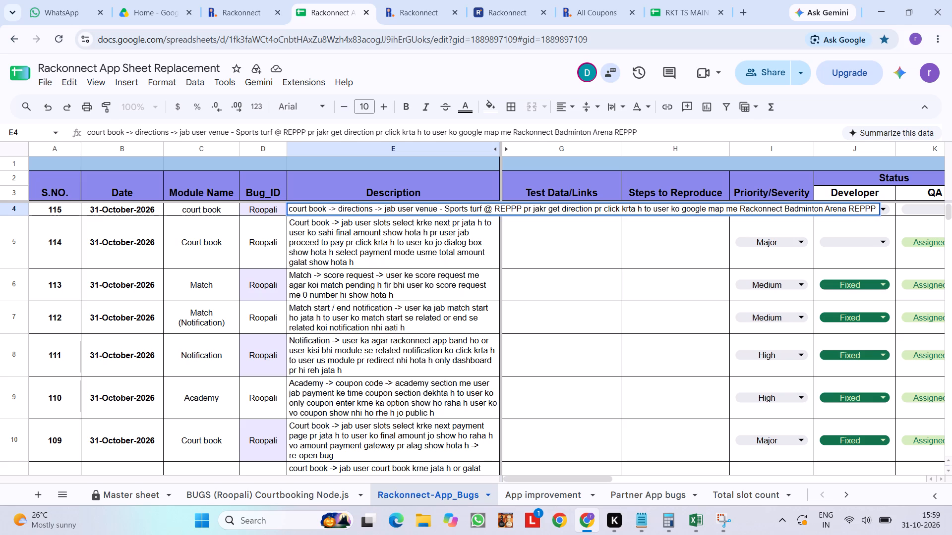
# Finish bug 115's description with "venue location open hoti h" and commit the cell.
pyautogui.write('vej')
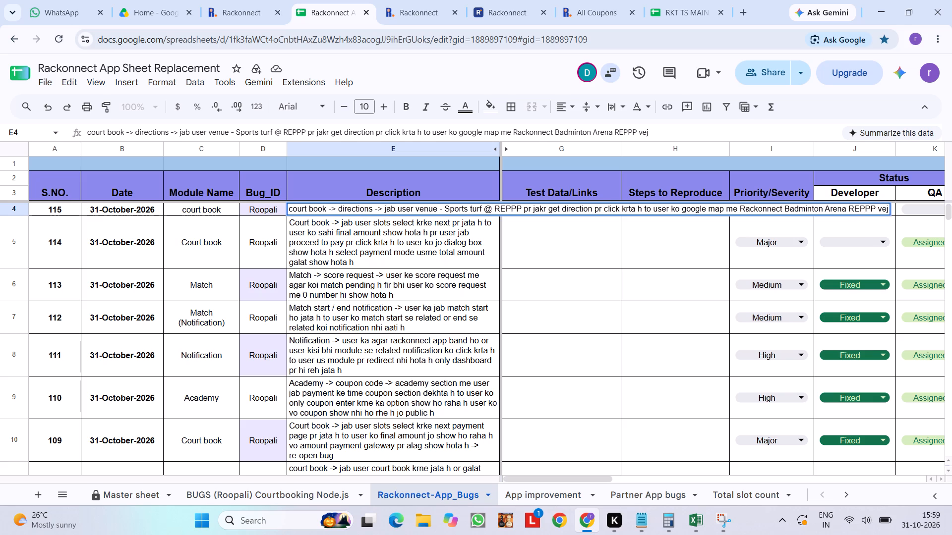
pyautogui.press('BackSpace')
pyautogui.write('nue location opt')
pyautogui.press('BackSpace')
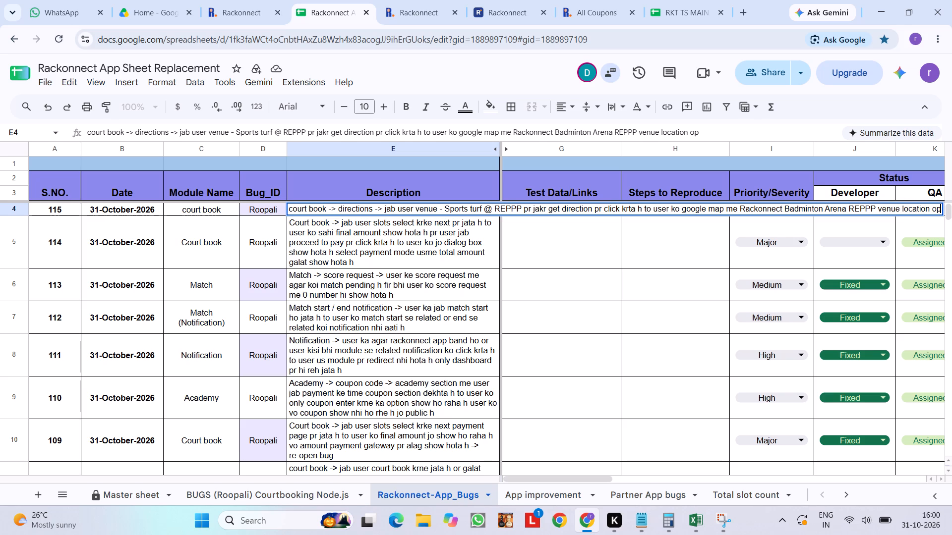
pyautogui.write('en hoti h')
pyautogui.press('space')
pyautogui.press('Return')
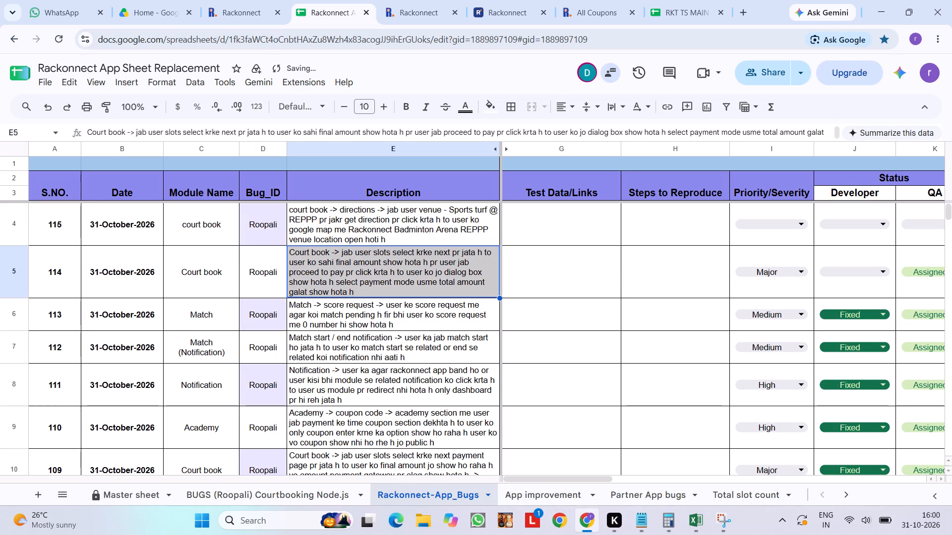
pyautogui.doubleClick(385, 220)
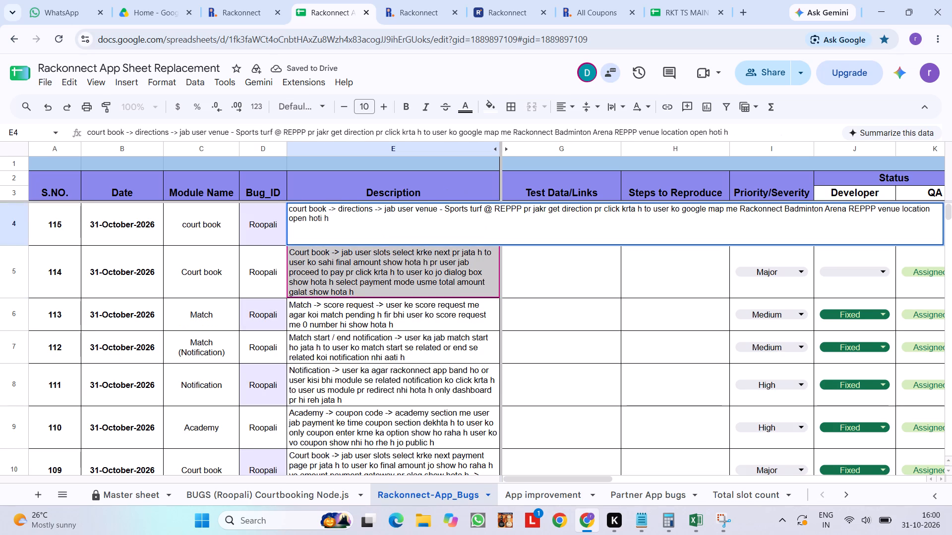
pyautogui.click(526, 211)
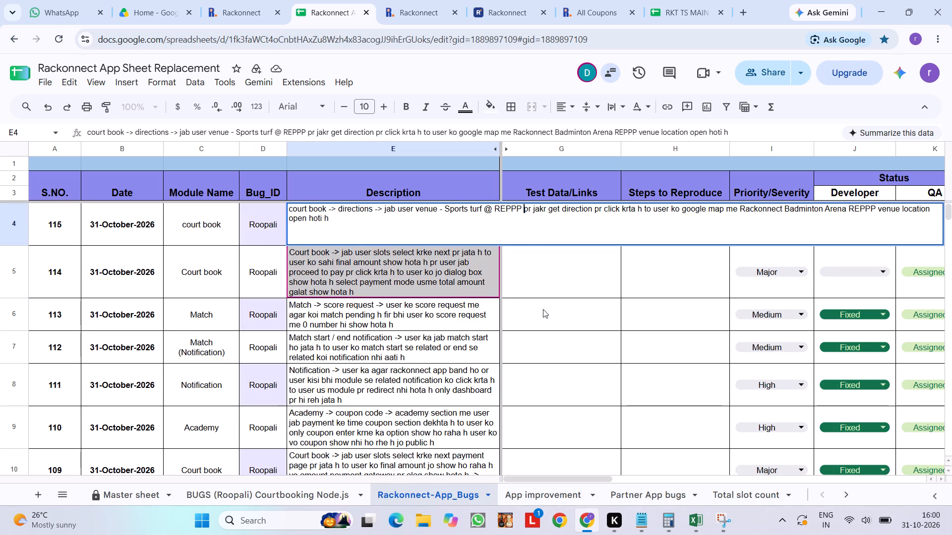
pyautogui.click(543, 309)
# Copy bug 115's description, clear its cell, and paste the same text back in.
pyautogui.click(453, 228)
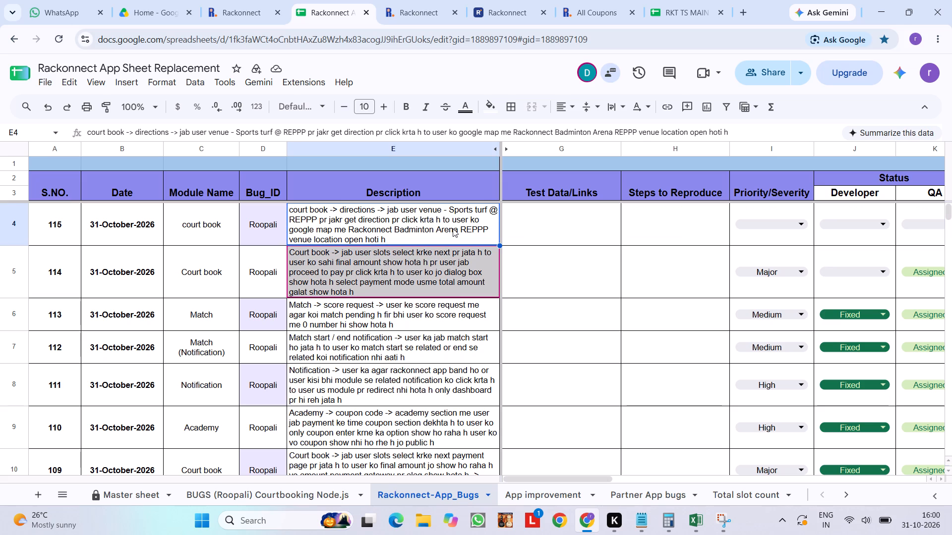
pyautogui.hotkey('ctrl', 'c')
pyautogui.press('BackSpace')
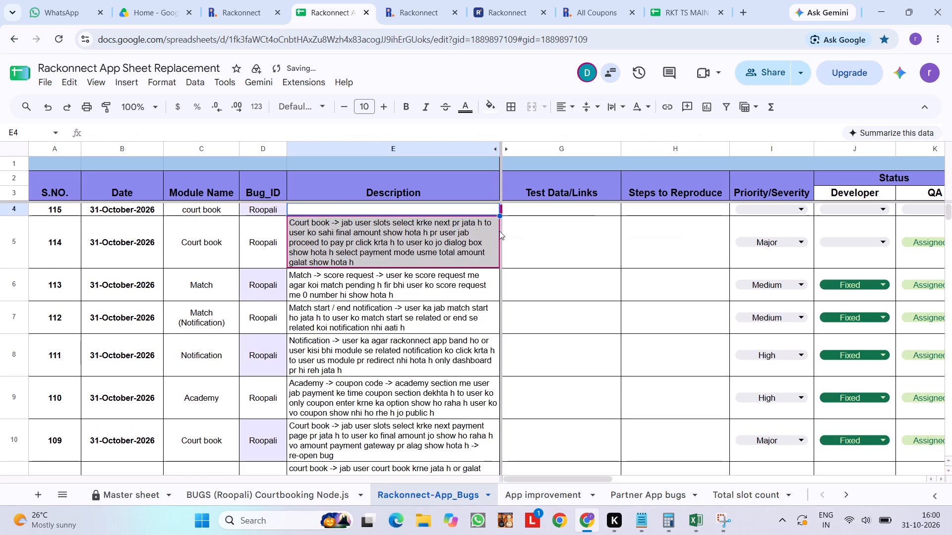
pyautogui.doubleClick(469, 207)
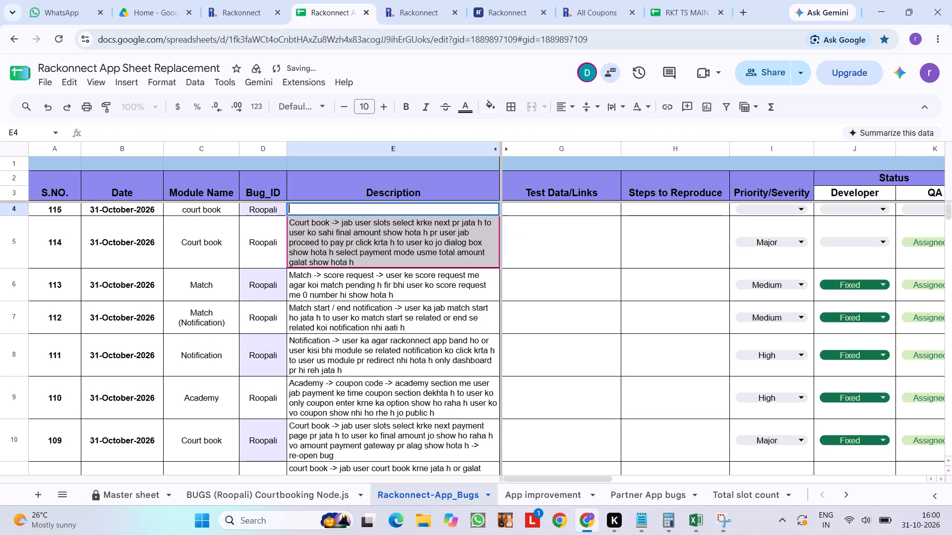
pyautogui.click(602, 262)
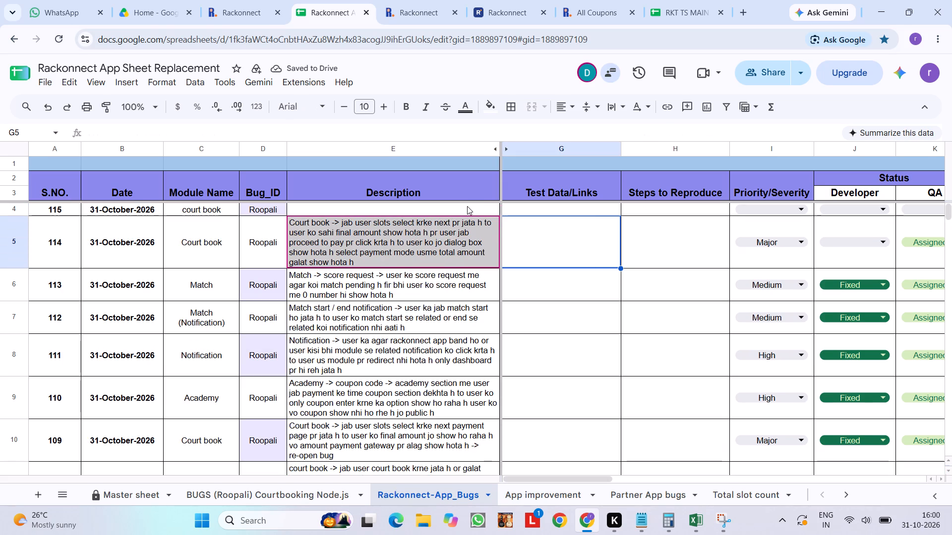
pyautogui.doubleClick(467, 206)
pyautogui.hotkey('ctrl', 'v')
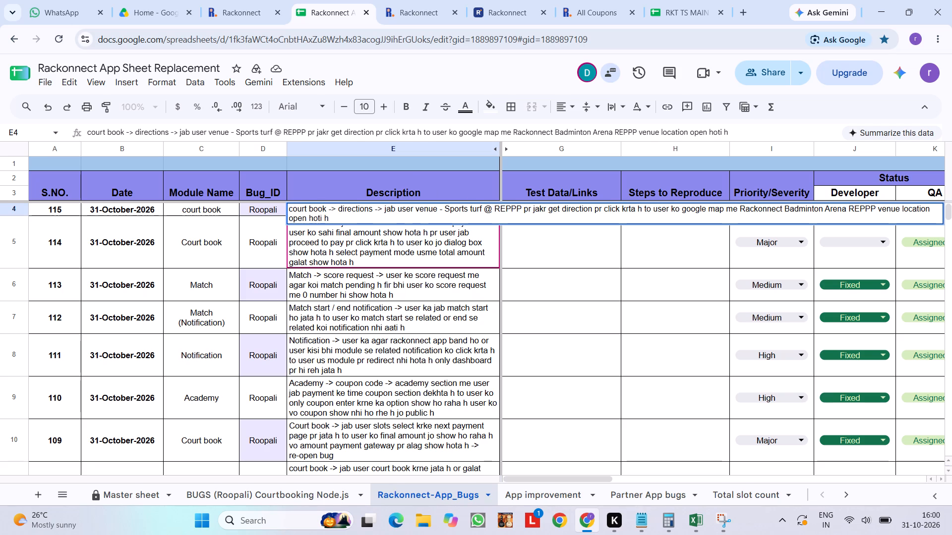
# Insert a comma and a space after "Sports turf @ REPPP" in bug 115's description.
pyautogui.click(522, 210)
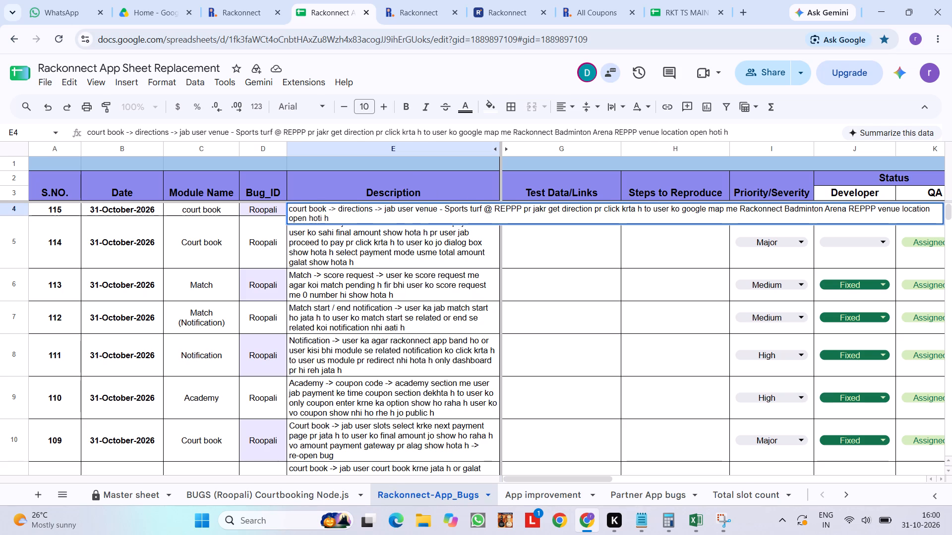
pyautogui.write(',')
pyautogui.press('space')
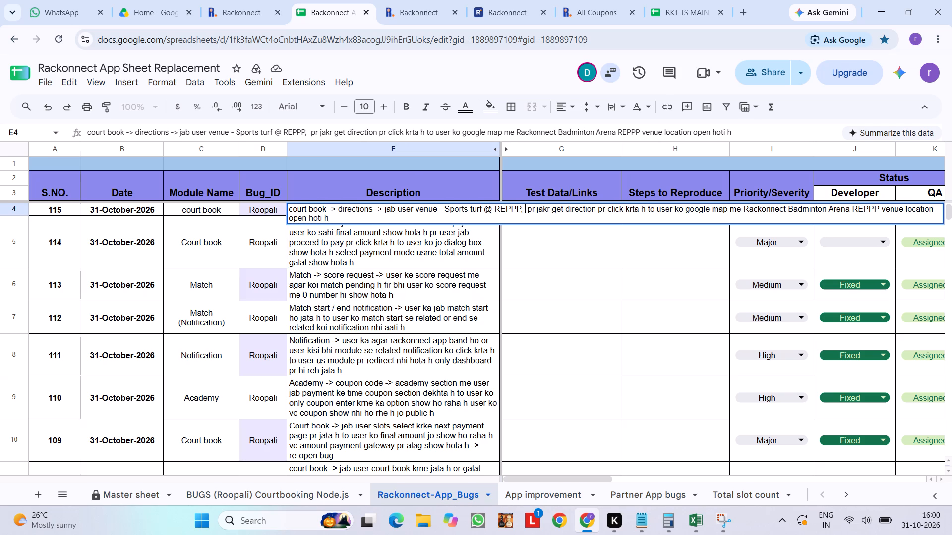